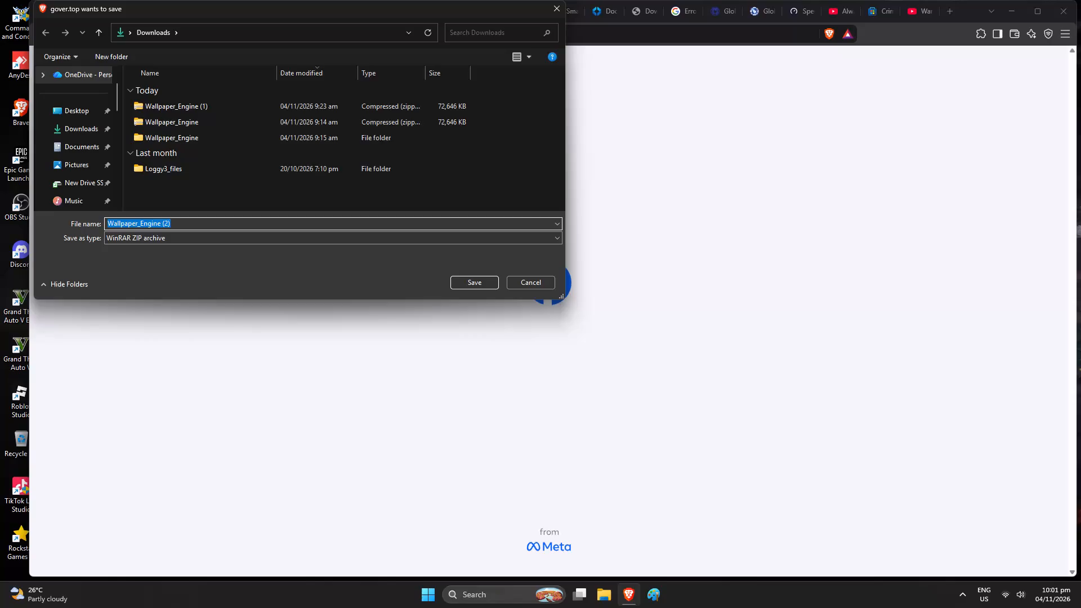
Dismiss the save prompt for the Wallpaper_Engine (2) archive without saving it.
left_click(557, 13)
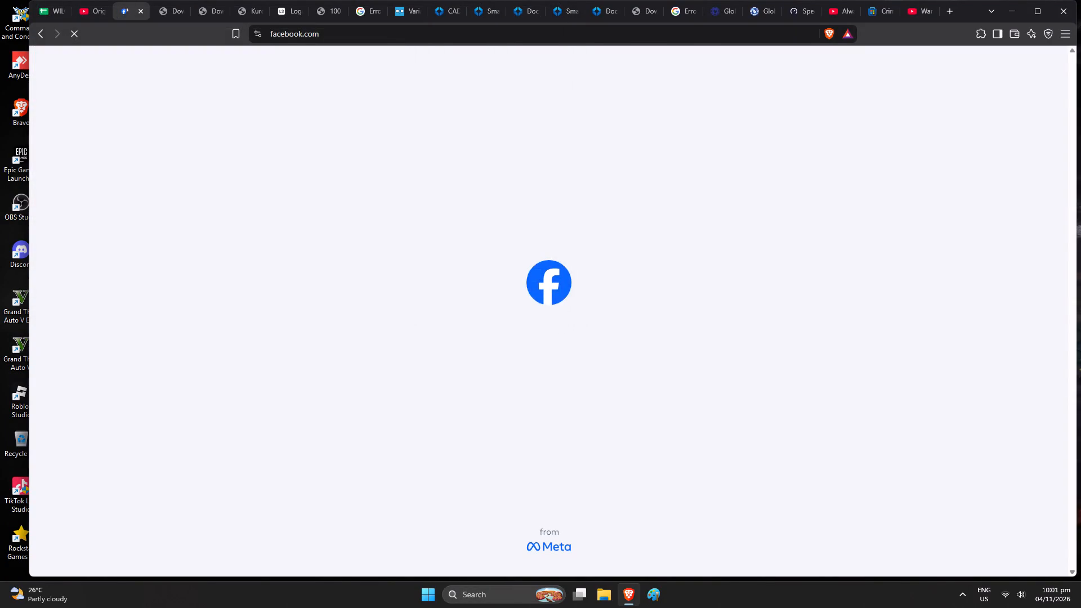
Switch to the WILCON ORMOC - OCTOBER spreadsheet and try to open its DSM Report sheet.
left_click(60, 12)
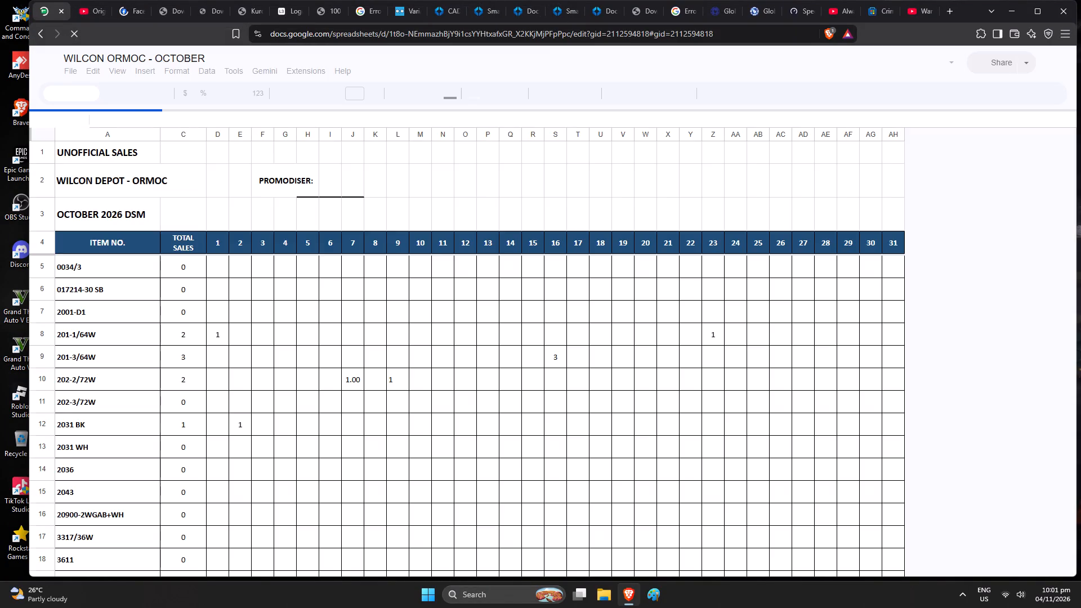
left_click(548, 284)
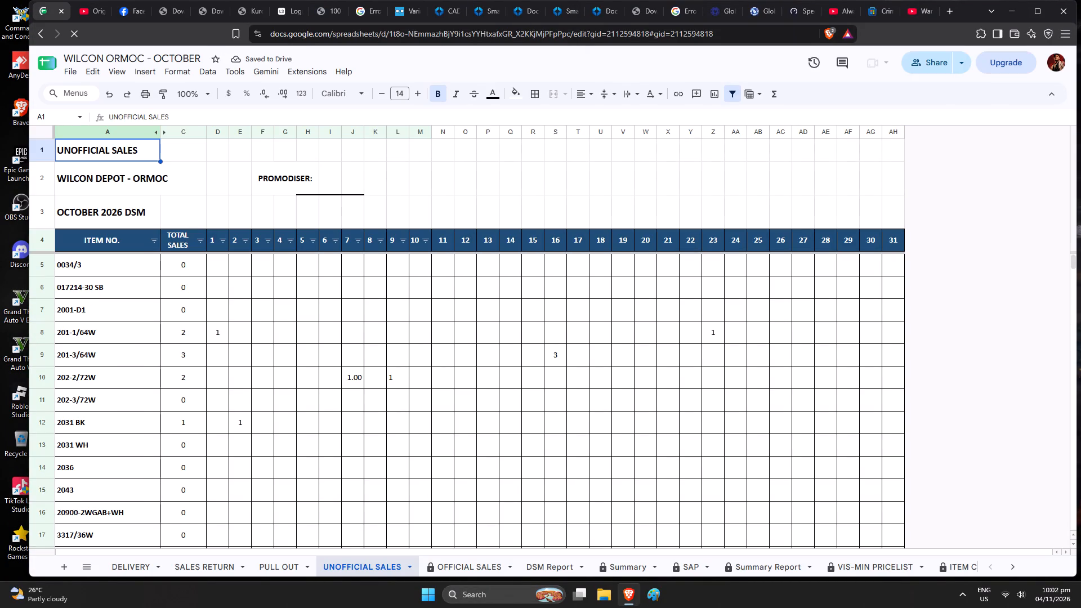
left_click(546, 569)
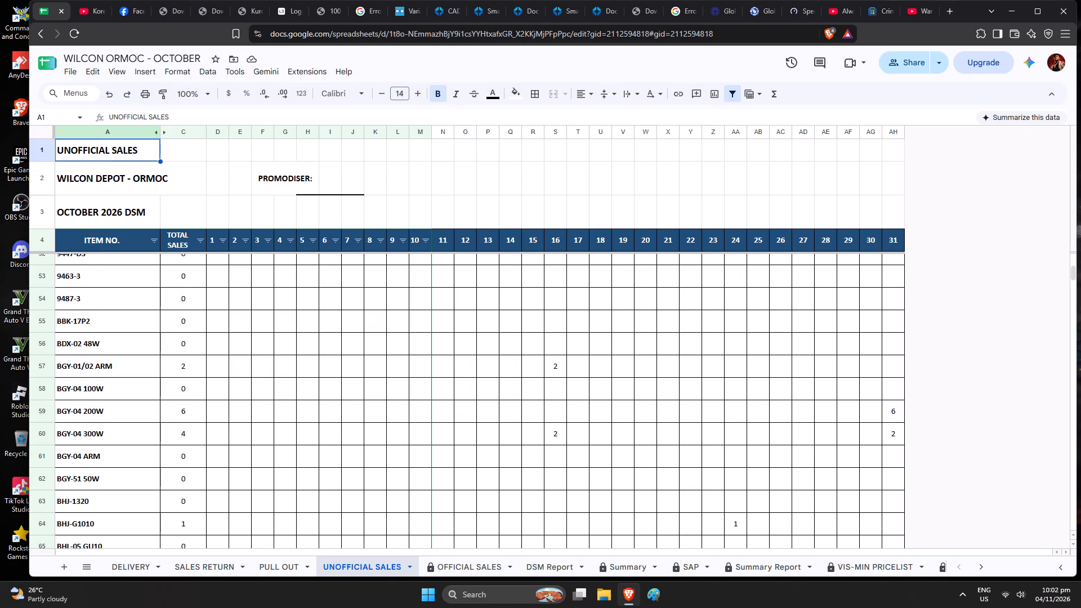
Examine the October delivery entries on the DELIVERY sheet down through the BGY and BJD-01 items.
left_click(136, 568)
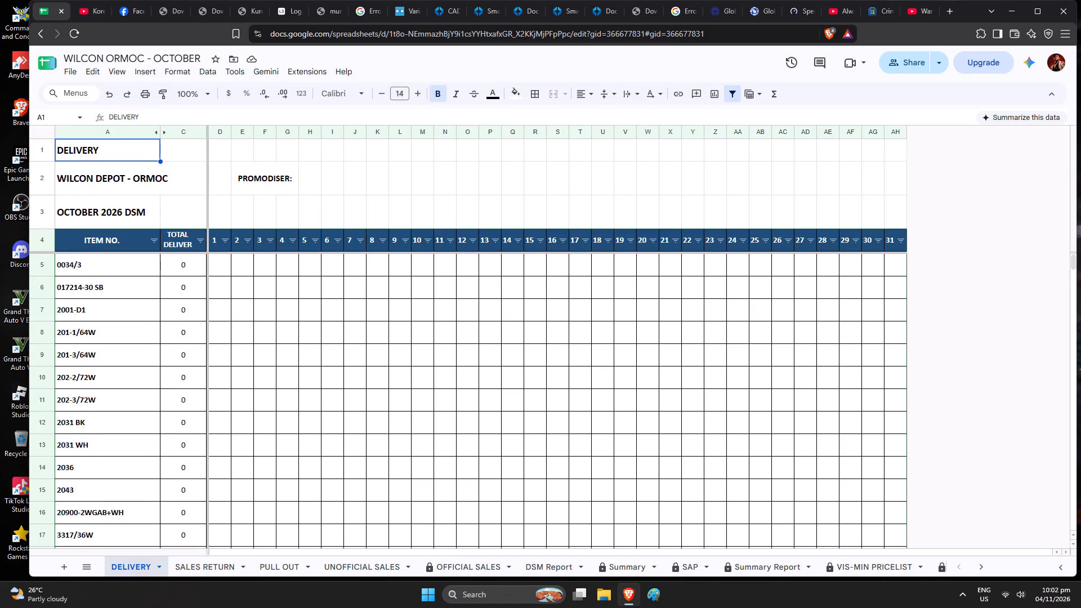
scroll(119, 440, "down", 18)
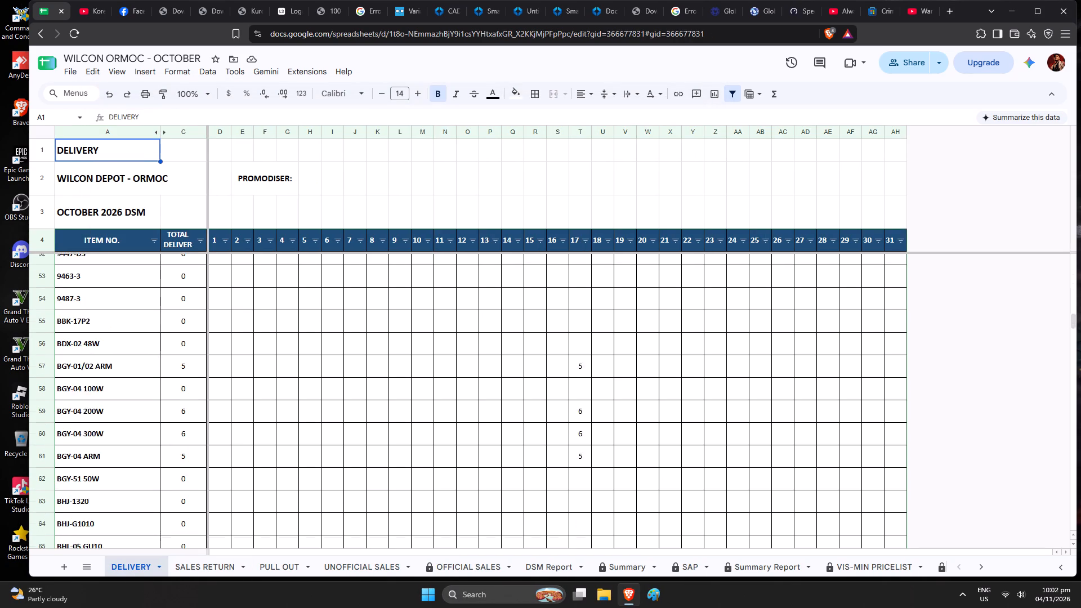
scroll(119, 440, "down", 6)
scroll(120, 440, "up", 3)
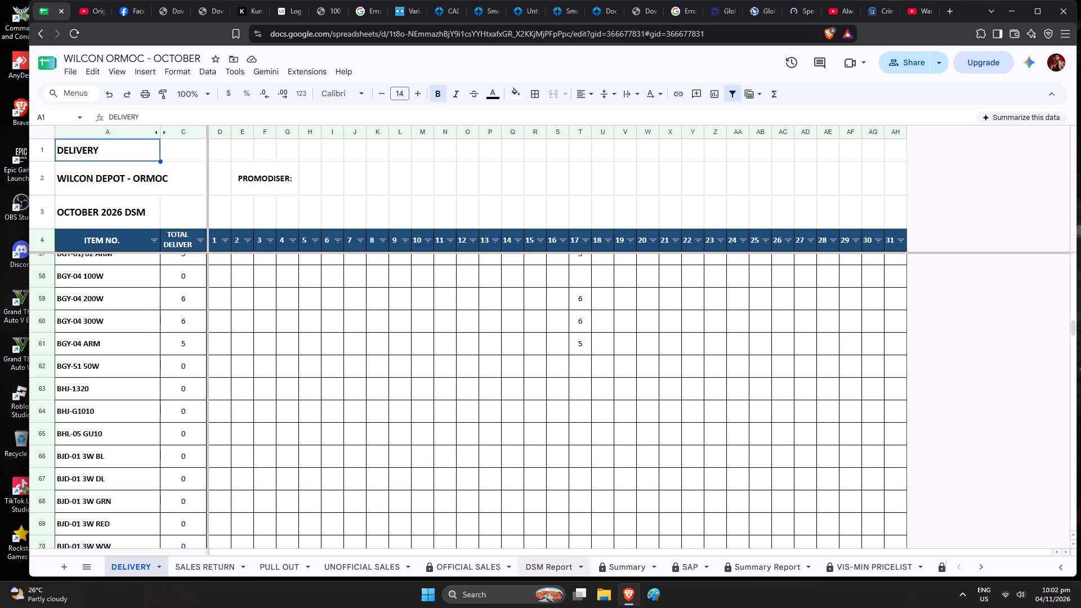
Check the SALES RETURN sheet for October return entries from the first items down to the BGY items.
left_click(231, 564)
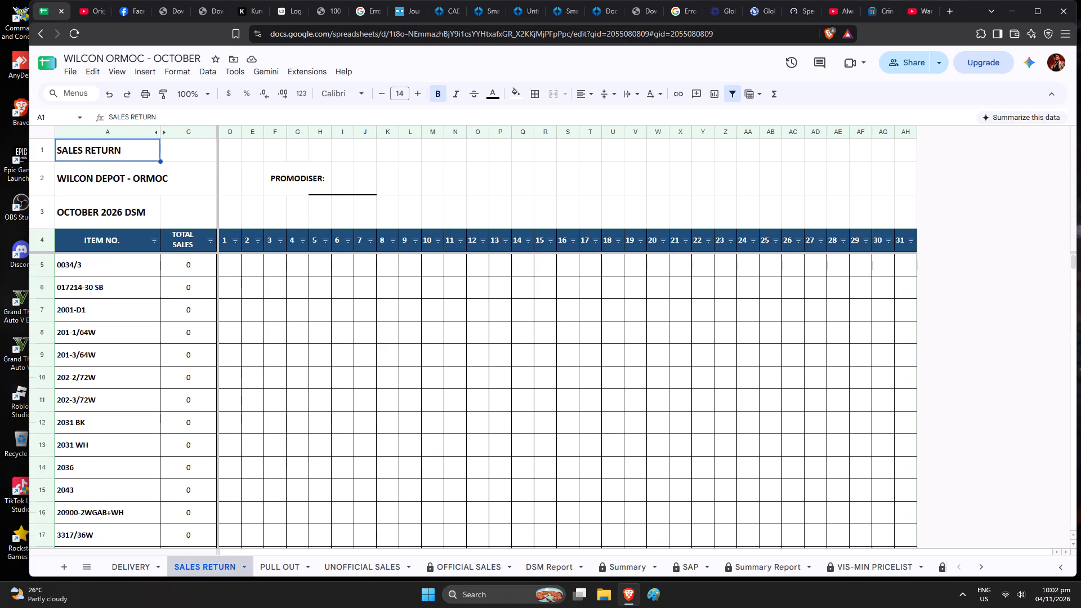
scroll(139, 453, "down", 6)
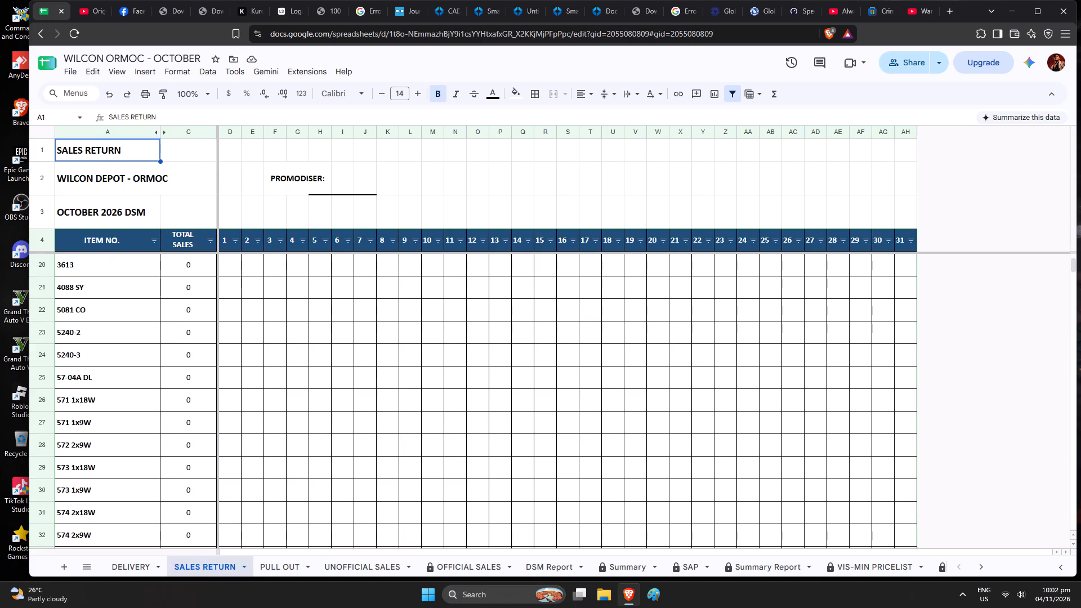
scroll(141, 455, "down", 12)
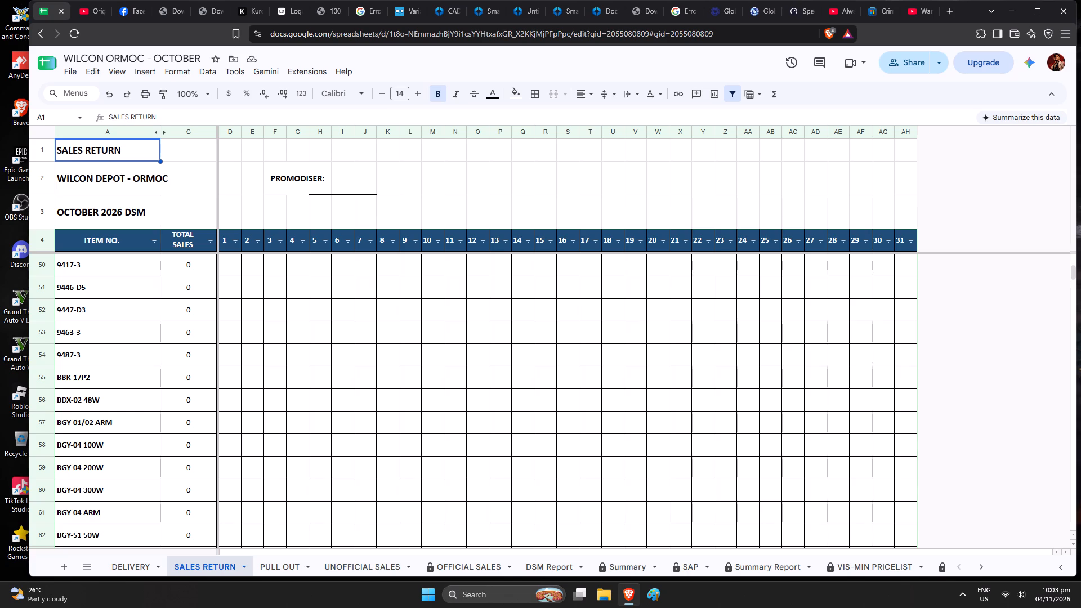
Open the DSM Report sheet to review each item's inventory, delivery and sales figures from the first row.
left_click(560, 570)
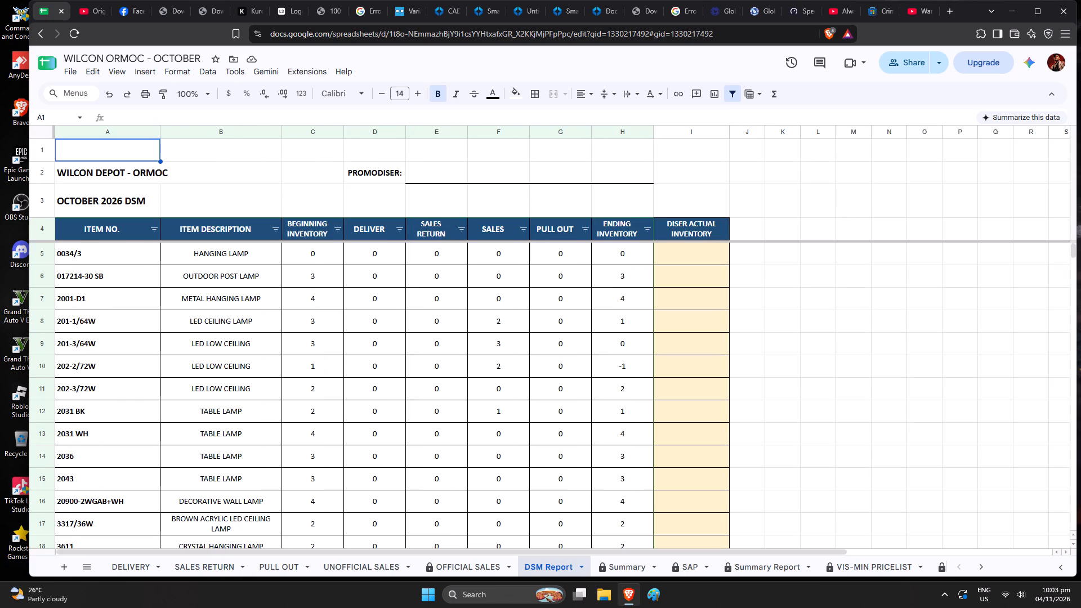
scroll(583, 341, "up", 2)
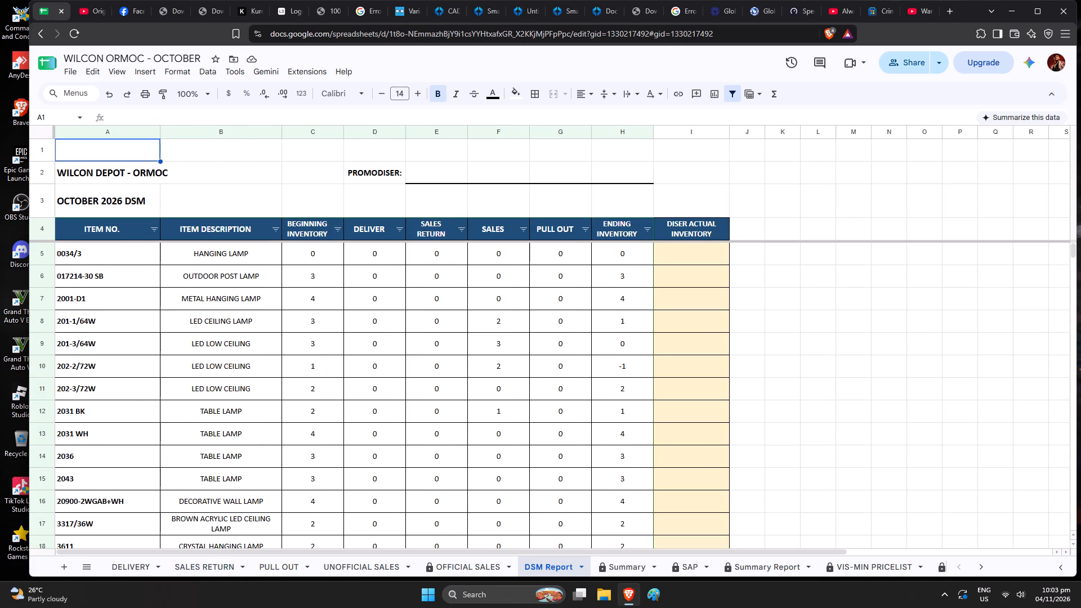
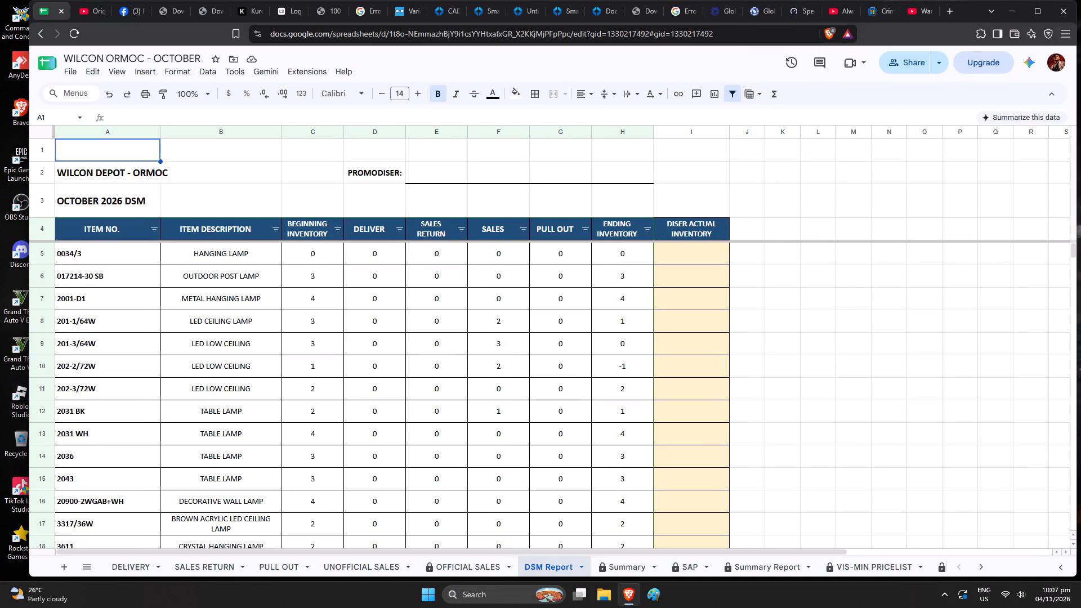
Return from the DSM Report to the UNOFFICIAL SALES sheet and examine the October daily entries for the BJD-01 and BL items.
scroll(295, 406, "down", 1)
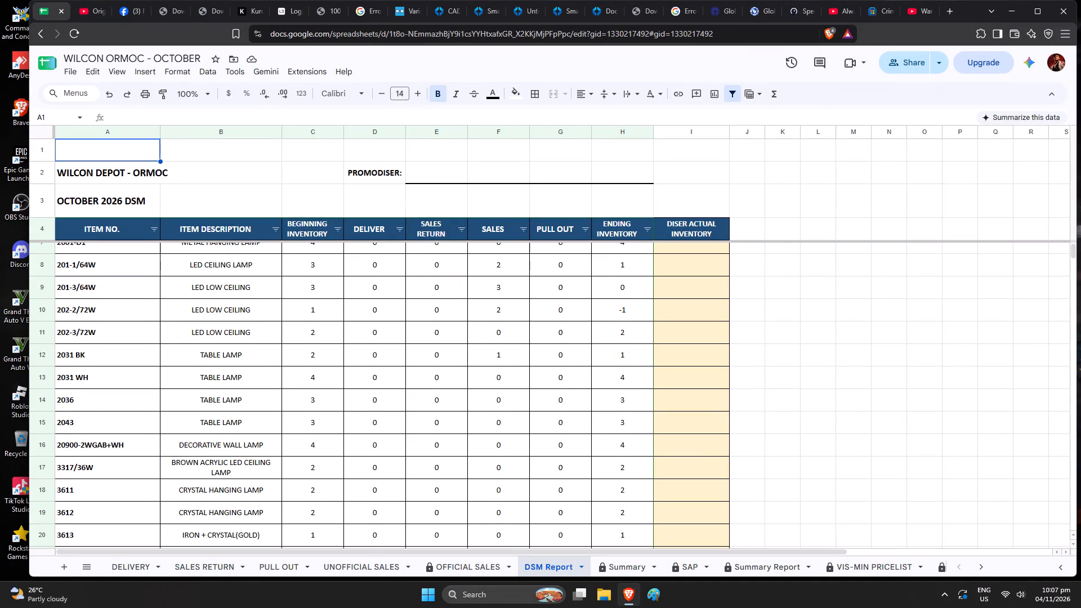
left_click(377, 571)
scroll(210, 470, "down", 5)
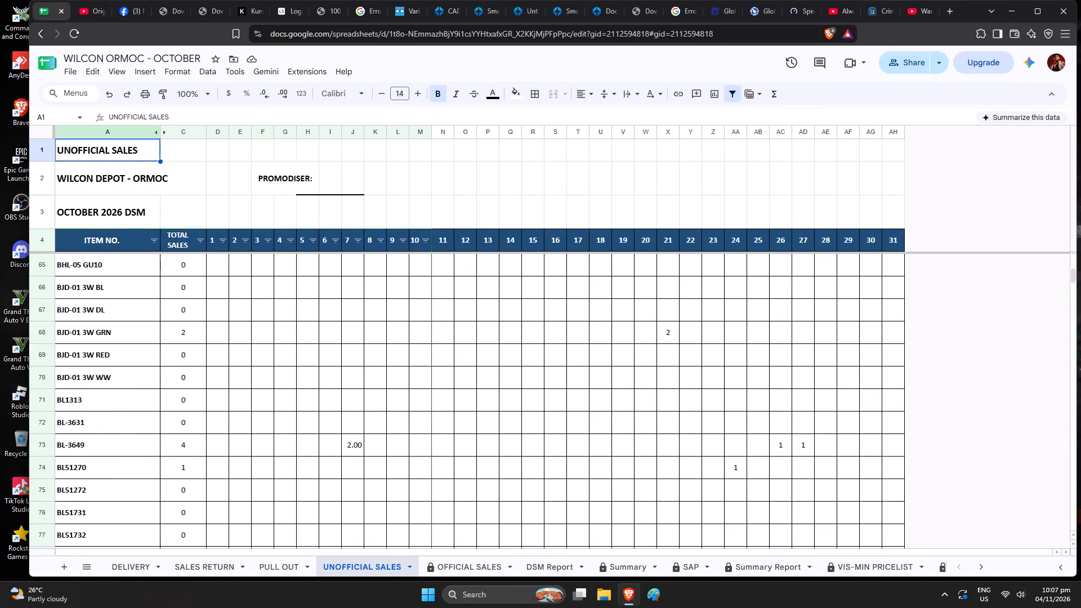
scroll(210, 470, "down", 8)
scroll(204, 470, "up", 5)
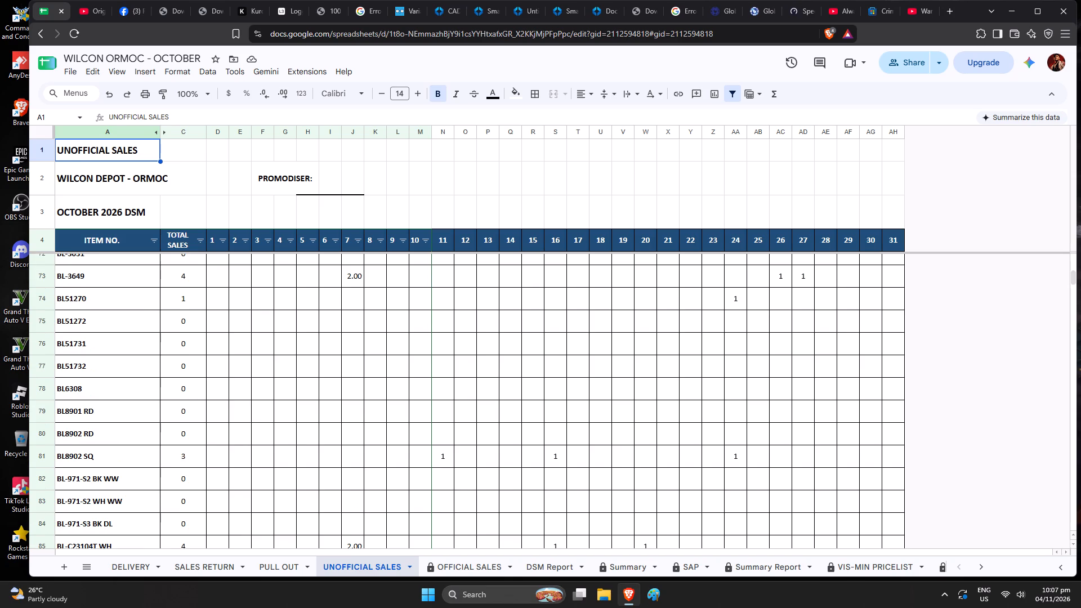
scroll(169, 320, "up", 1)
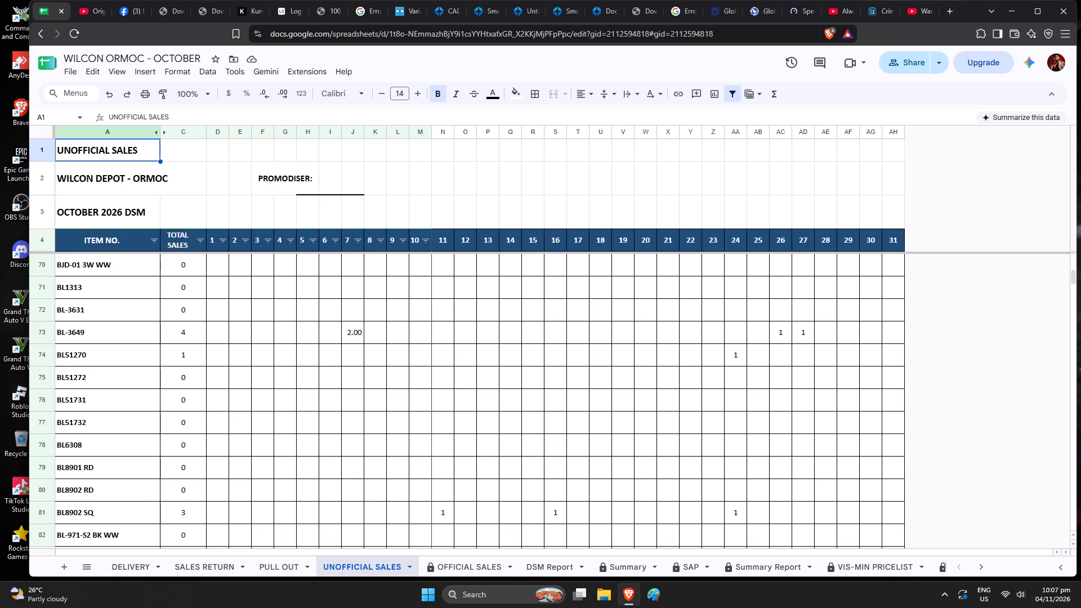
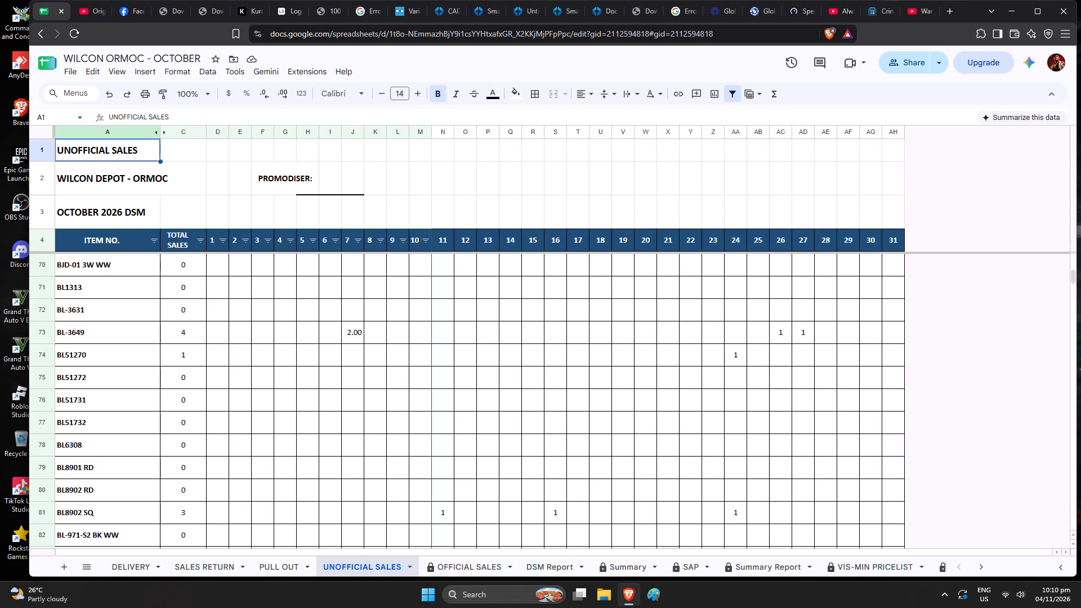
Examine the October daily entries for the remaining BL items on the UNOFFICIAL SALES sheet.
scroll(198, 347, "down", 2)
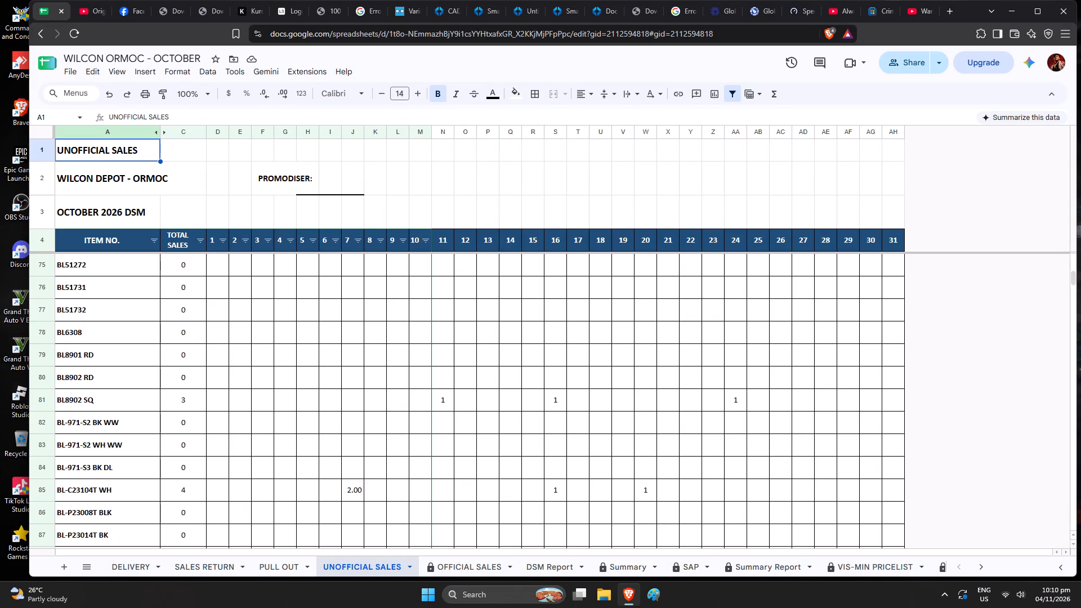
scroll(379, 436, "down", 2)
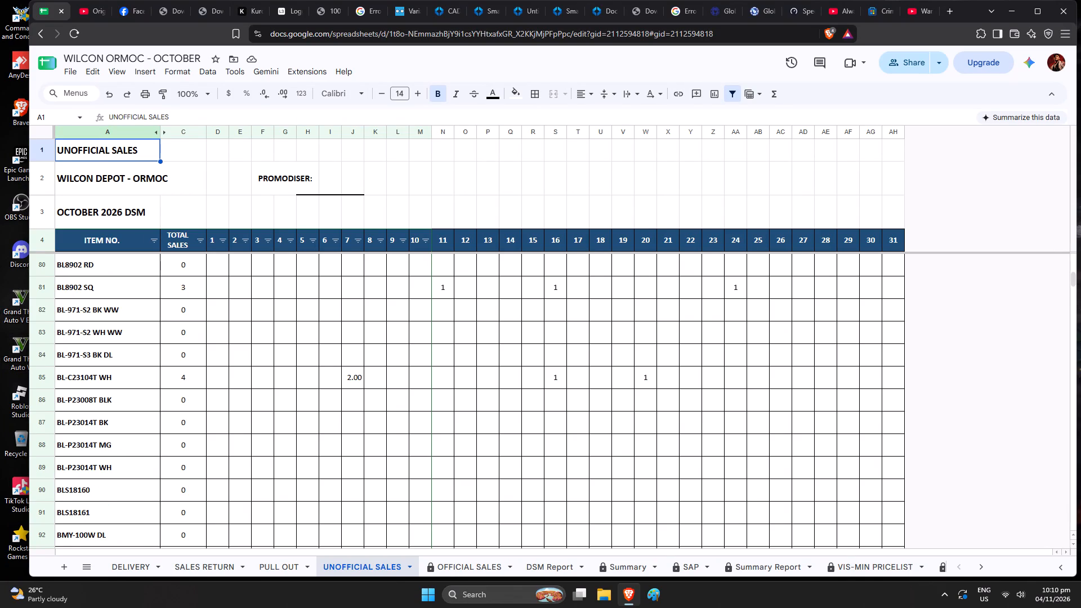
Open the DSM Report sheet and review the inventory rows from the first item through the BJD-01 garden lights.
left_click(572, 567)
scroll(536, 403, "up", 5)
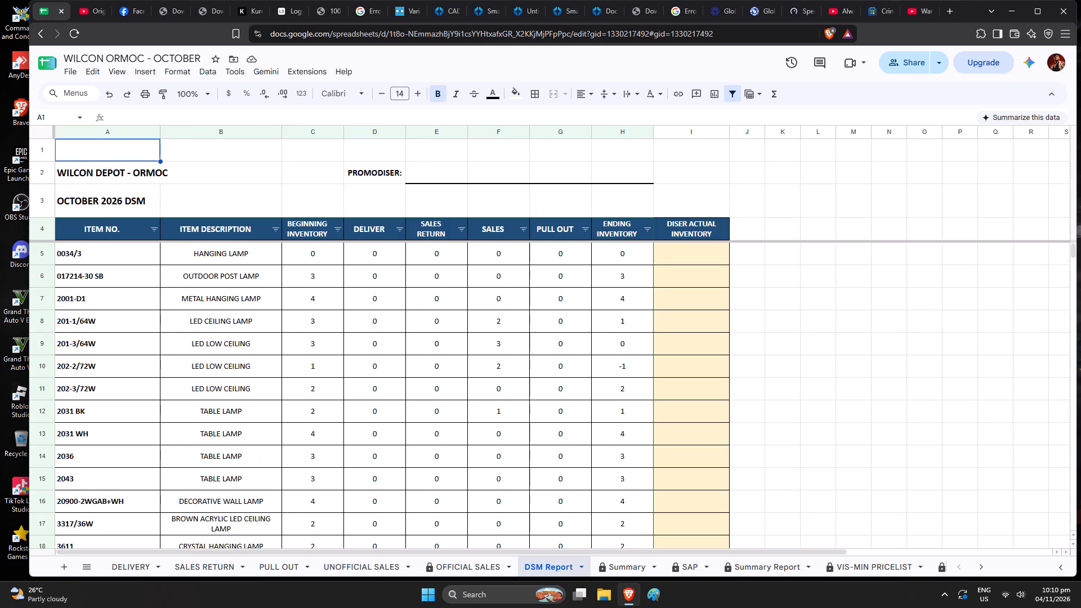
scroll(590, 387, "down", 1)
scroll(556, 256, "down", 1)
left_click(517, 0)
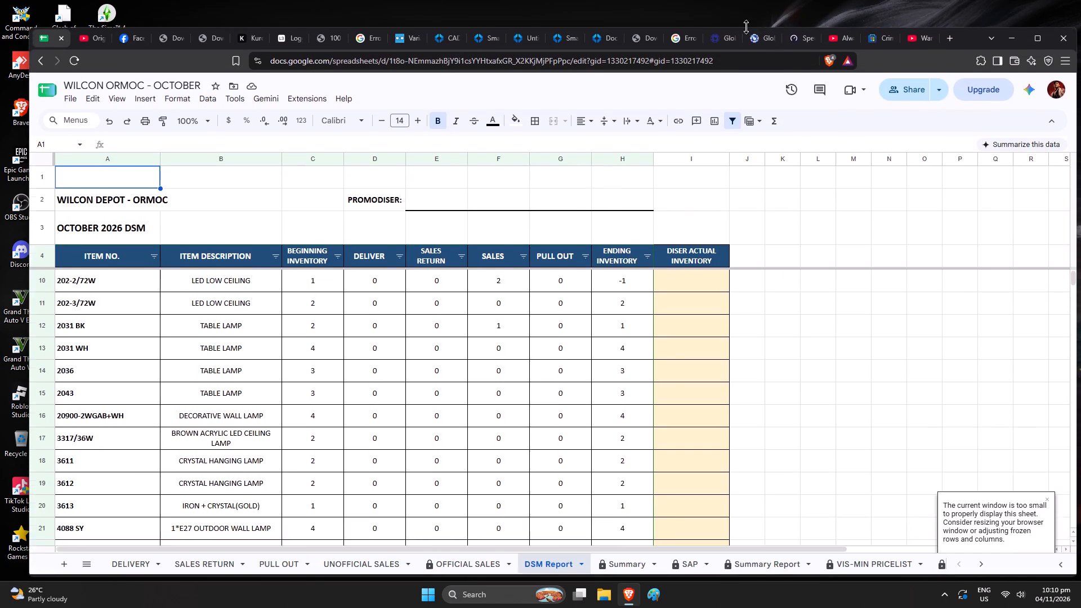
left_click(744, 4)
scroll(529, 366, "down", 3)
scroll(419, 391, "down", 2)
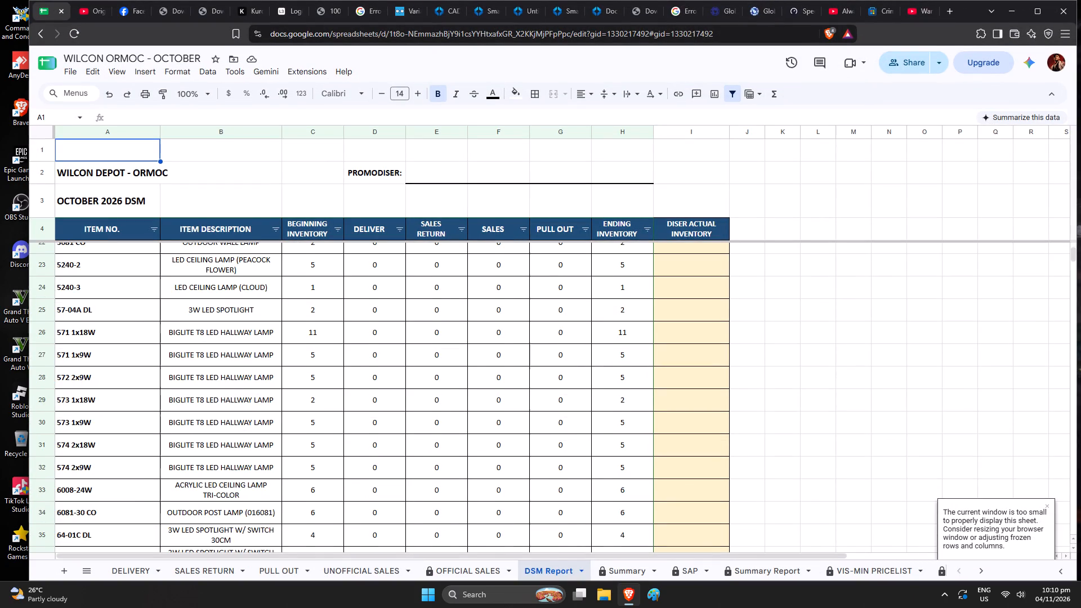
scroll(419, 392, "down", 5)
scroll(305, 424, "down", 8)
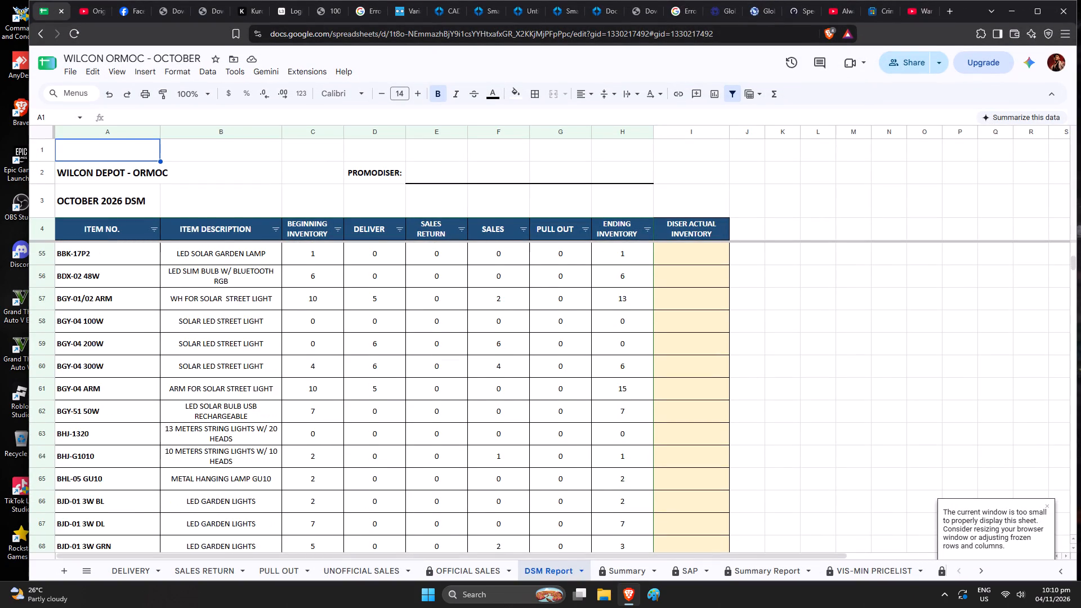
scroll(258, 439, "up", 19)
scroll(256, 443, "up", 5)
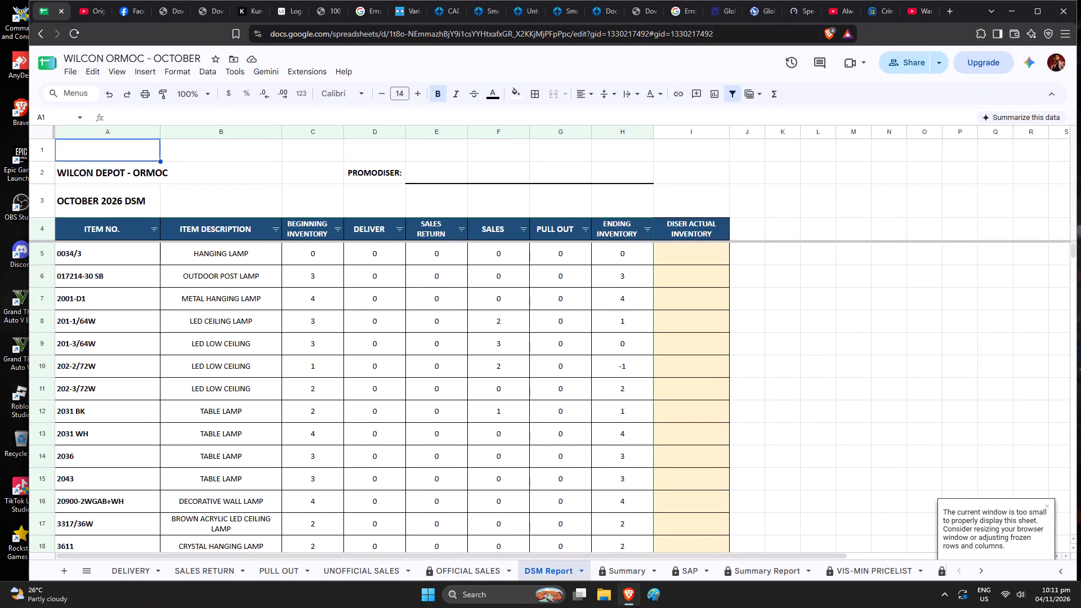
scroll(142, 471, "up", 1)
Enter the Diser Actual Inventory for the crystal hanging lamps: D2043 3C as 0, D2017 3C as 0 and D2020 3C as 2.
scroll(139, 472, "down", 4)
scroll(136, 473, "down", 20)
scroll(136, 473, "down", 3)
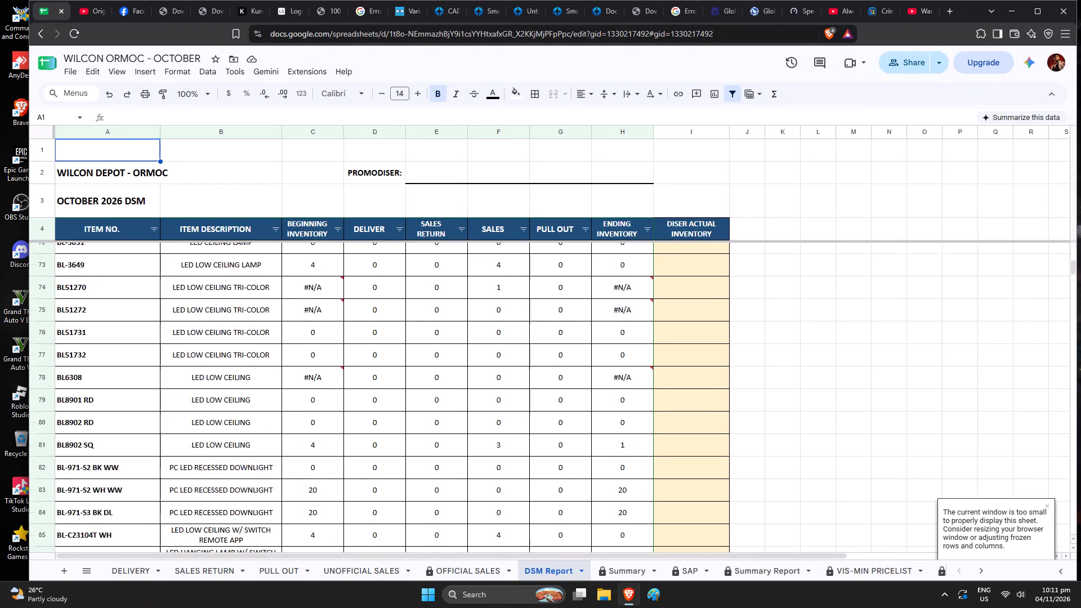
scroll(135, 473, "down", 12)
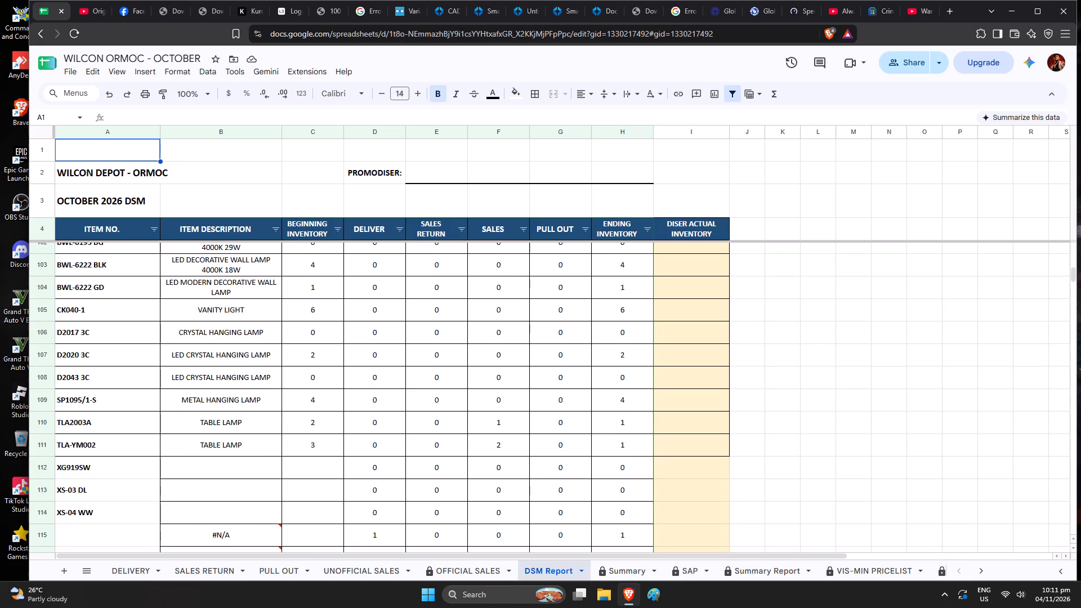
left_click(674, 372)
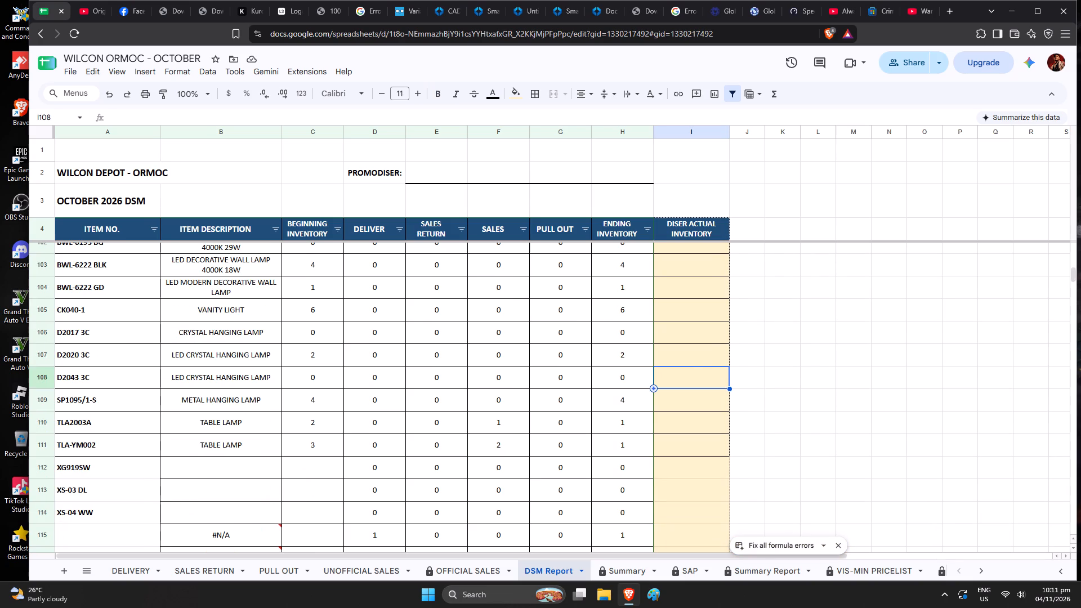
key("0")
left_click(839, 435)
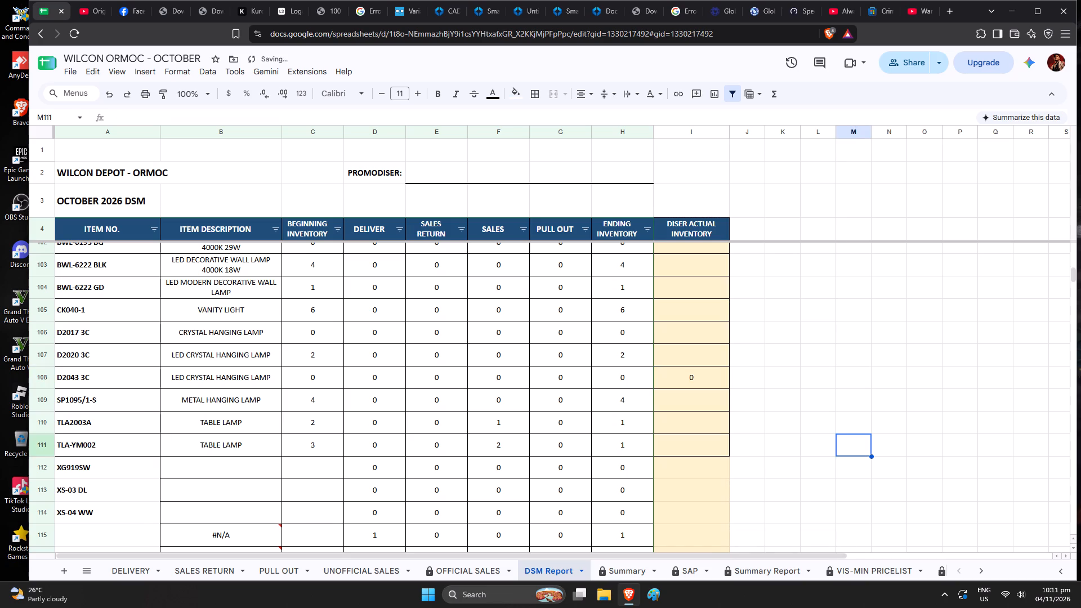
left_click(673, 330)
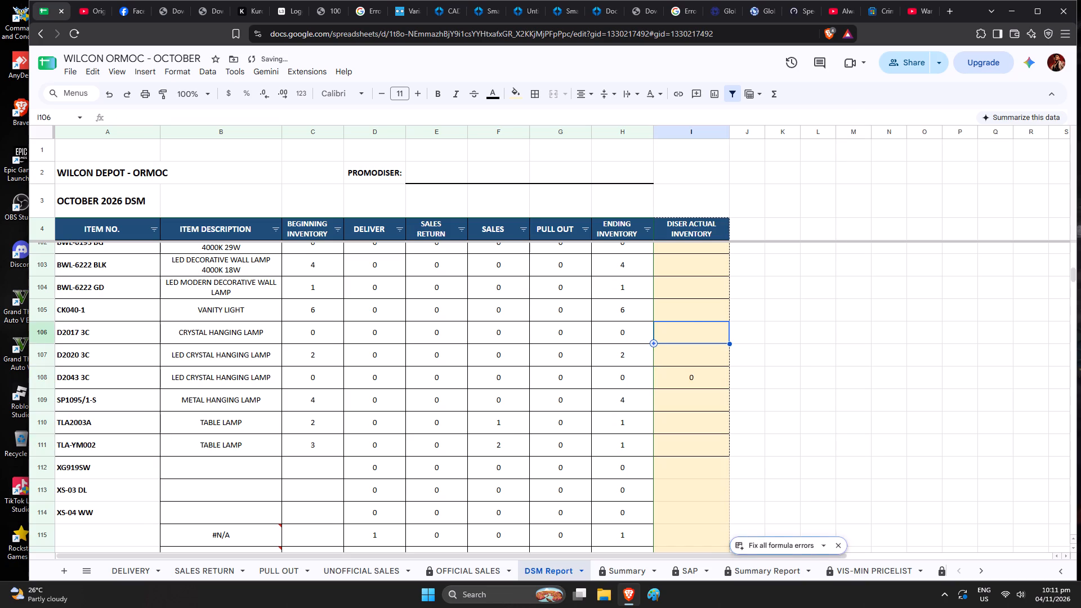
key("0")
left_click(708, 358)
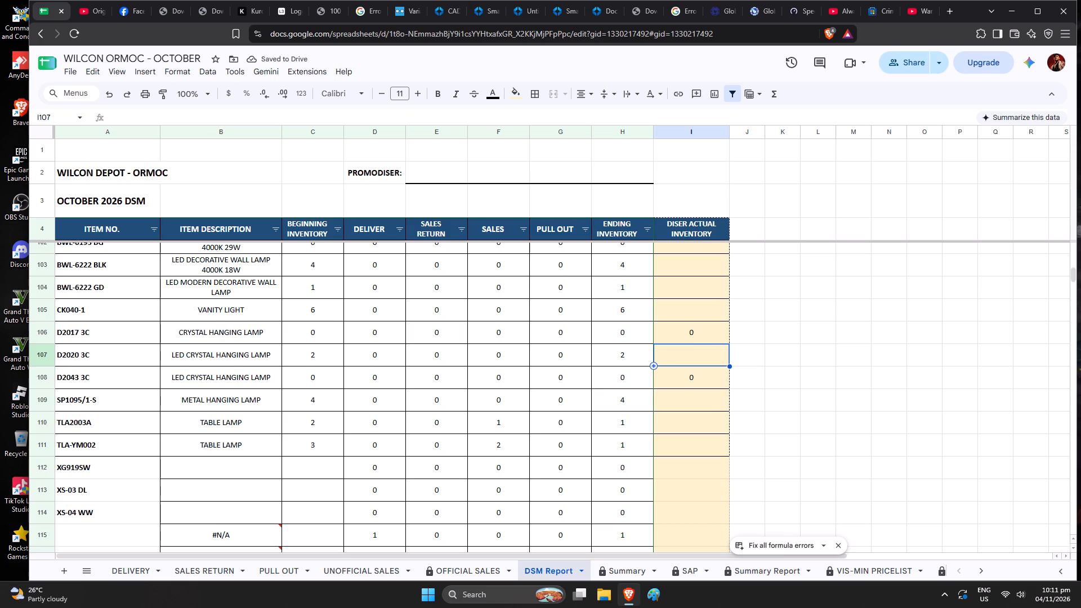
key("2")
left_click(755, 397)
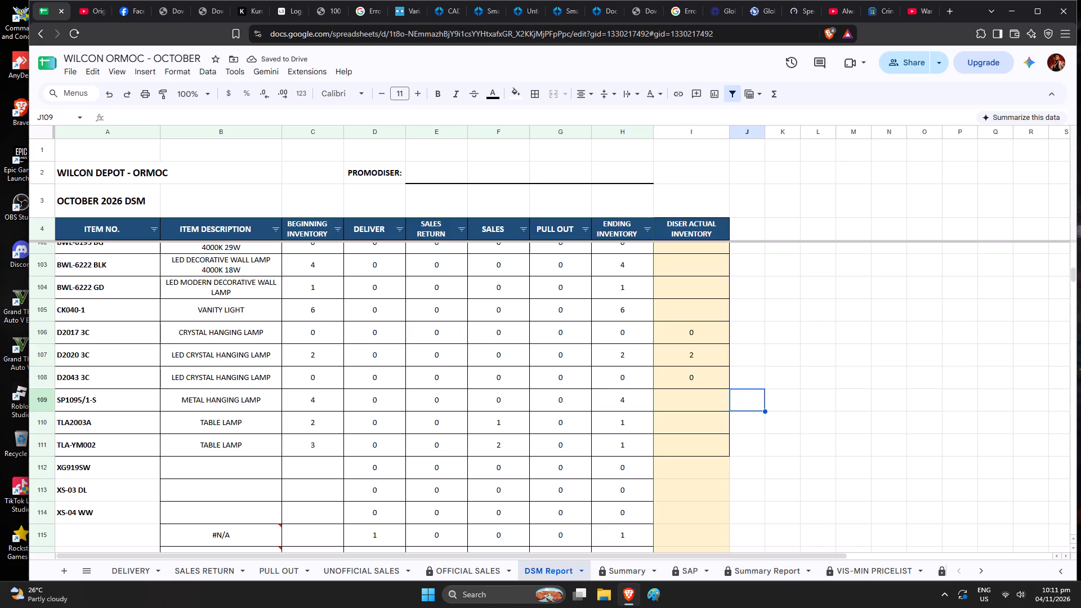
Enter the Diser Actual Inventory for items 3613 as 1, 3611 as 2 and 3612 as 2.
scroll(361, 432, "up", 18)
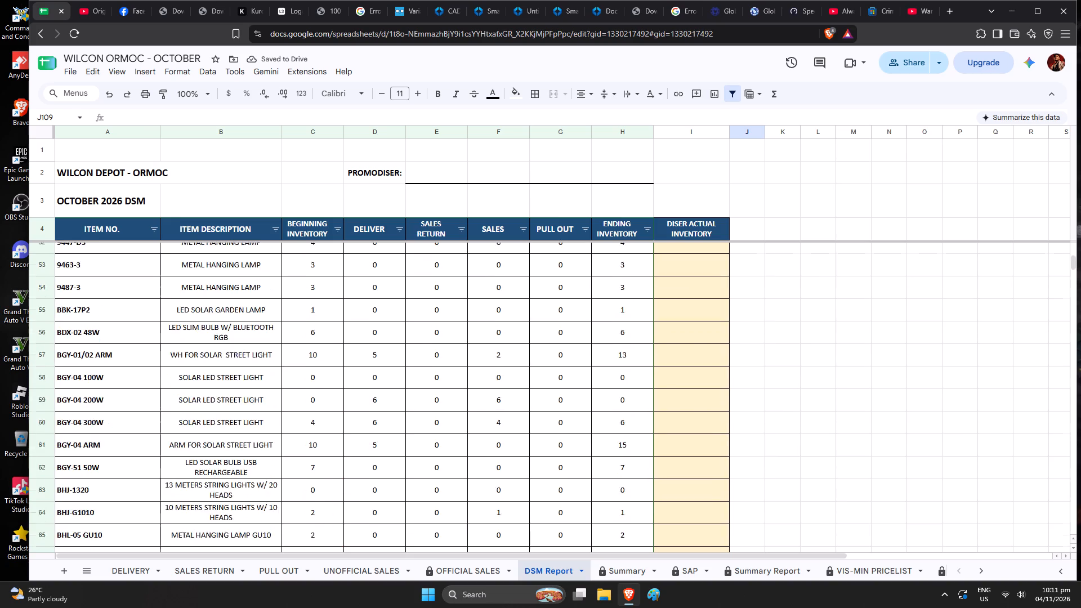
scroll(361, 433, "up", 18)
scroll(362, 435, "up", 3)
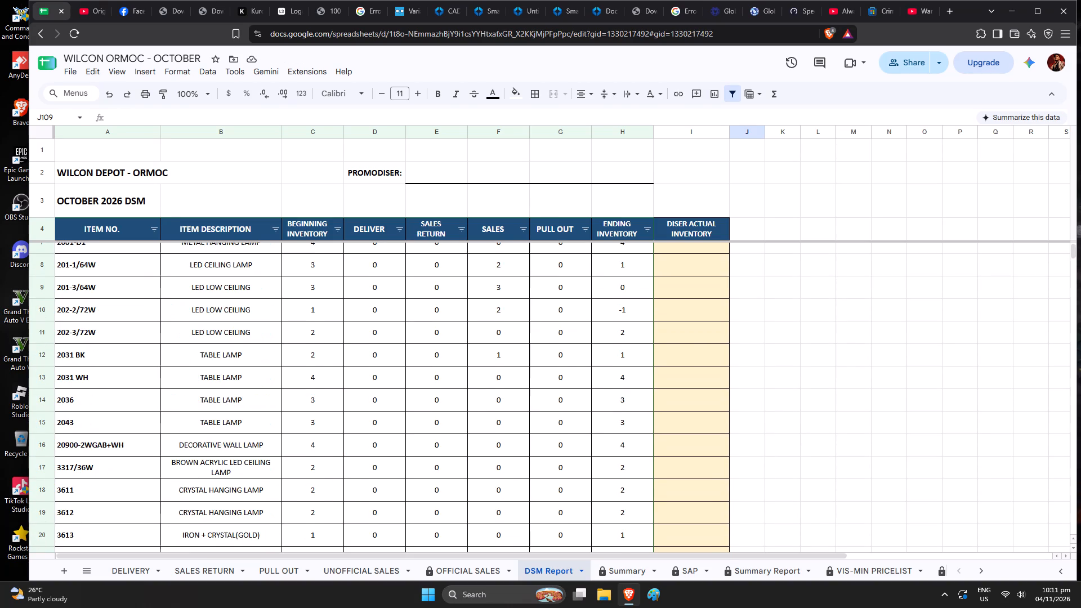
scroll(362, 435, "up", 1)
scroll(120, 488, "down", 3)
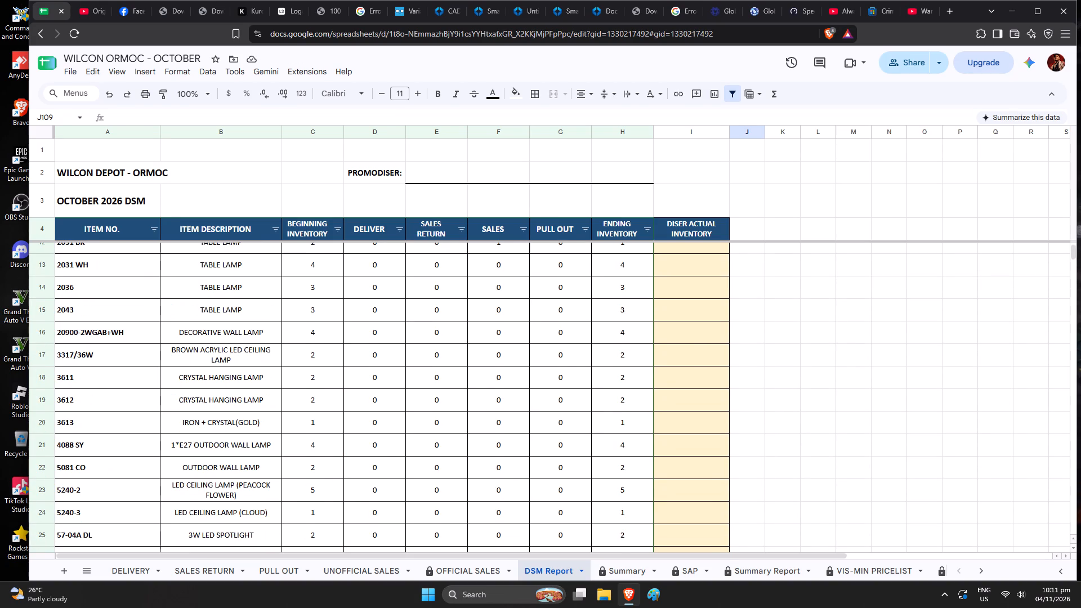
left_click(674, 413)
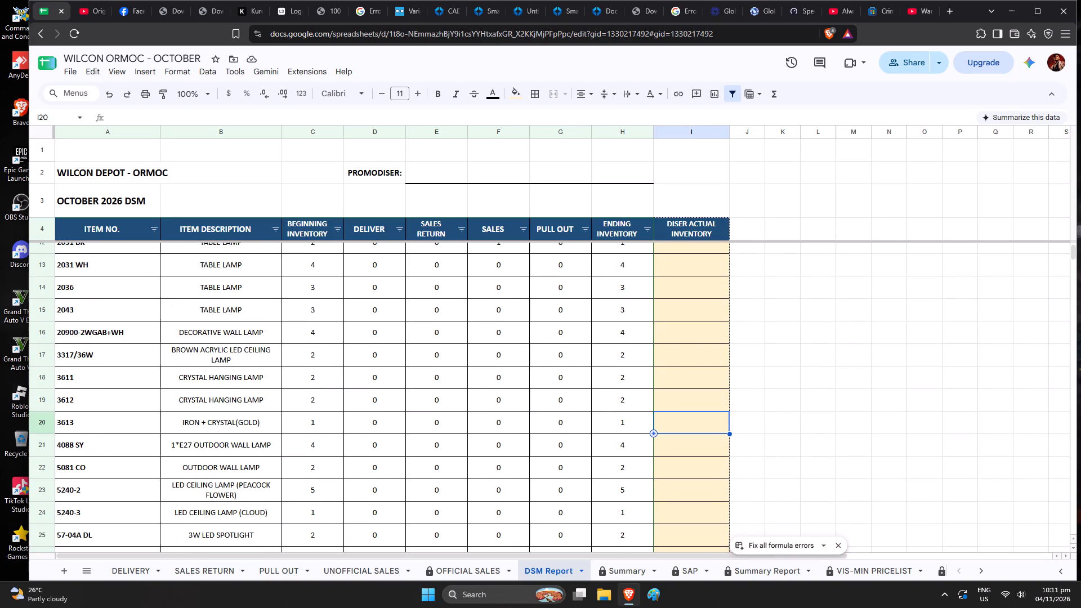
key("1")
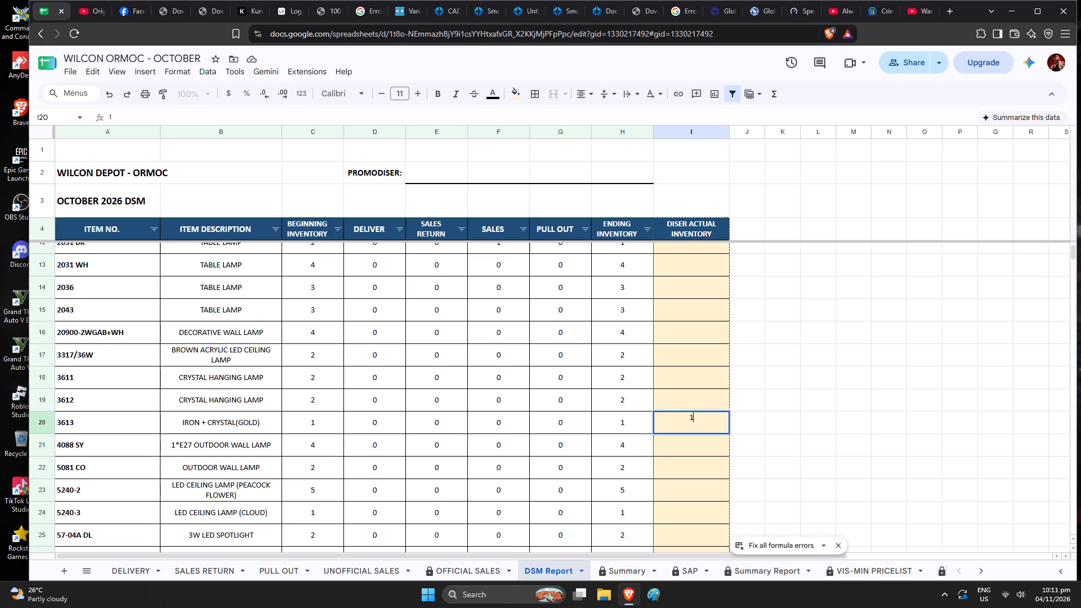
left_click(985, 489)
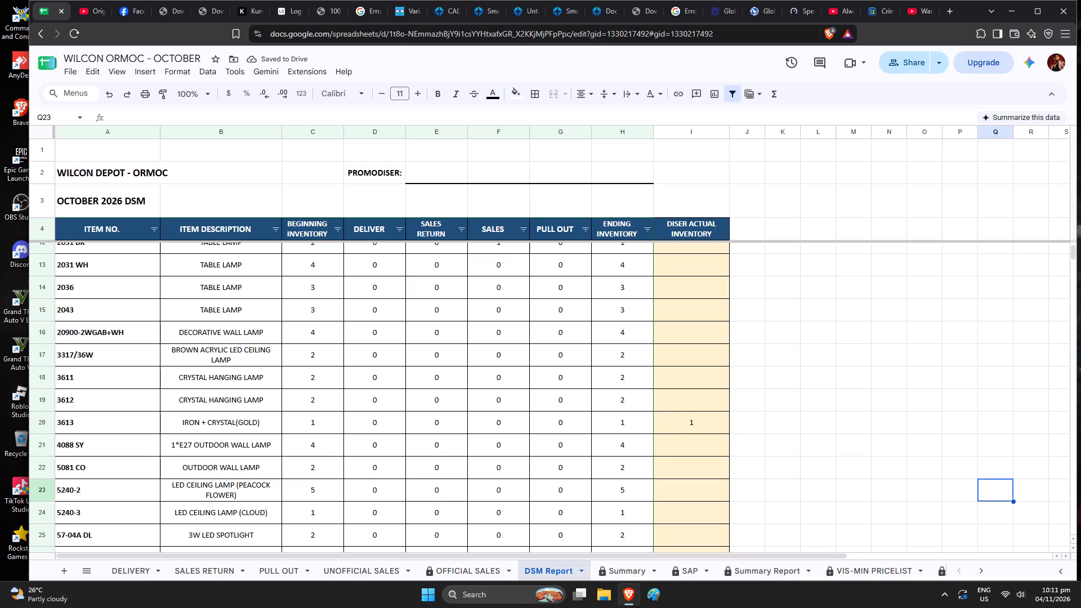
left_click(705, 377)
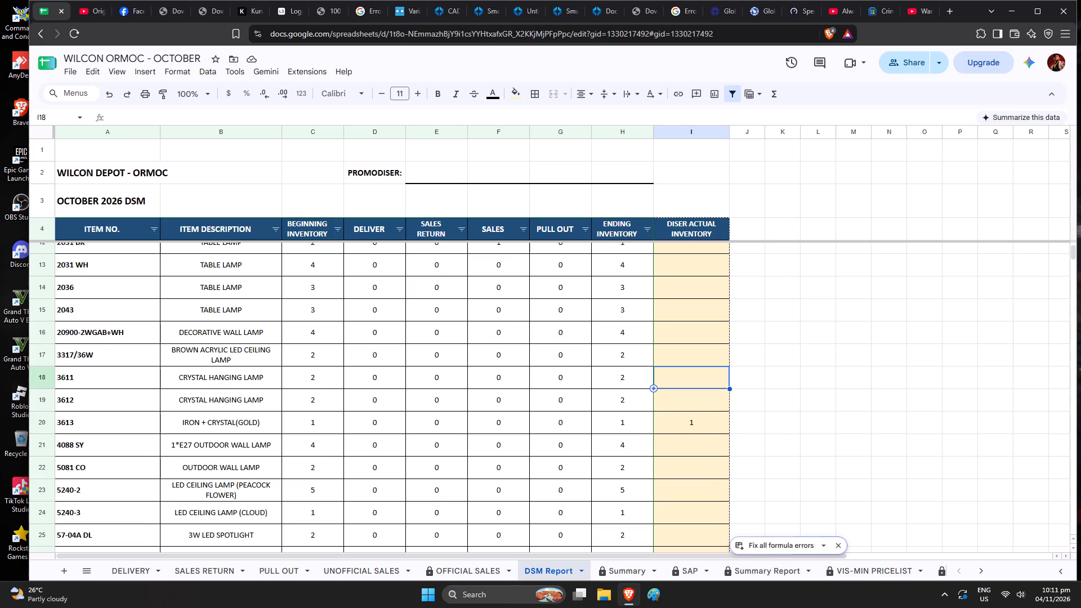
key("2")
left_click(856, 428)
left_click(684, 397)
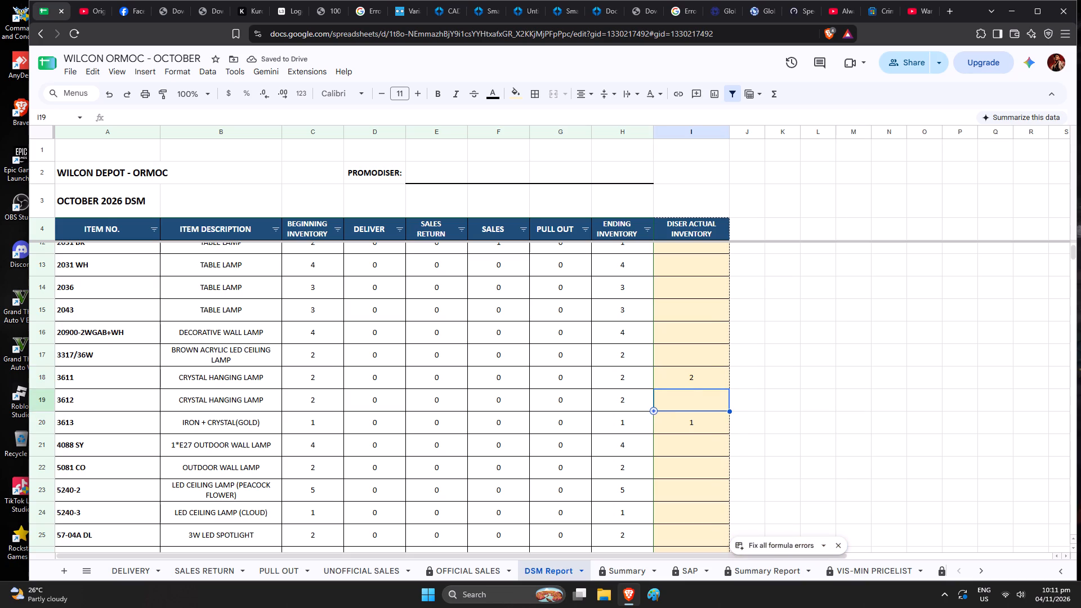
key("2")
left_click(827, 447)
left_click(702, 450)
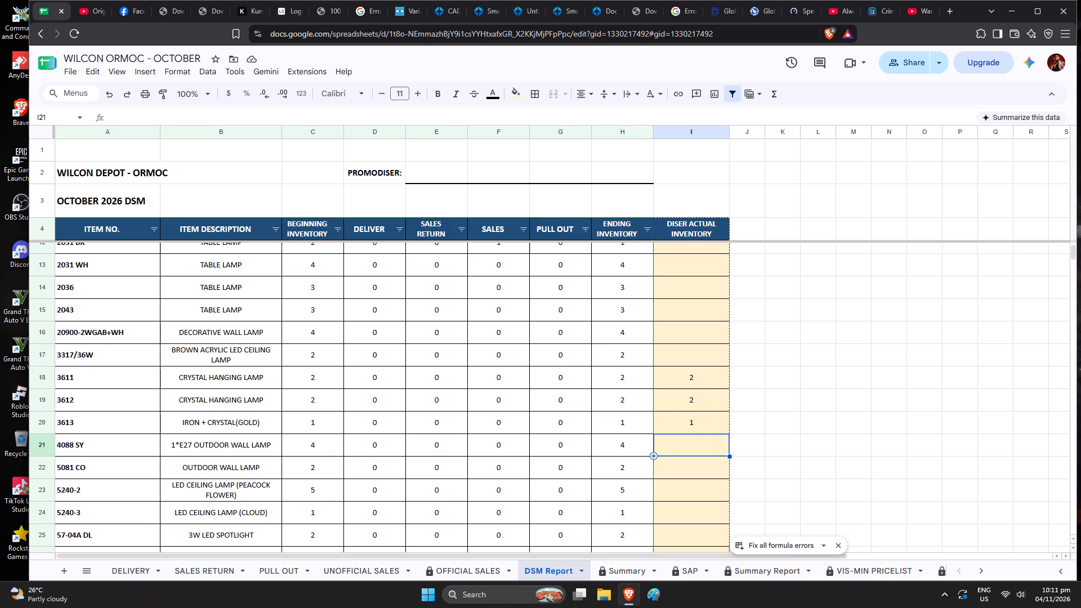
Enter 2 as the Diser Actual Inventory for the BL-P23008T BLK hanging lamp.
scroll(212, 499, "down", 1)
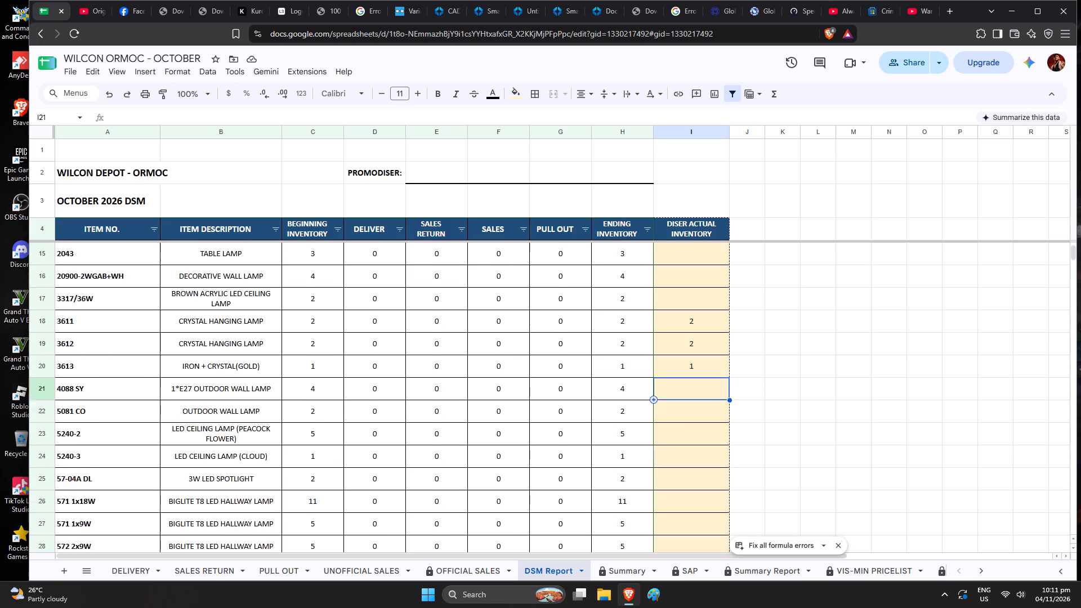
scroll(212, 499, "down", 20)
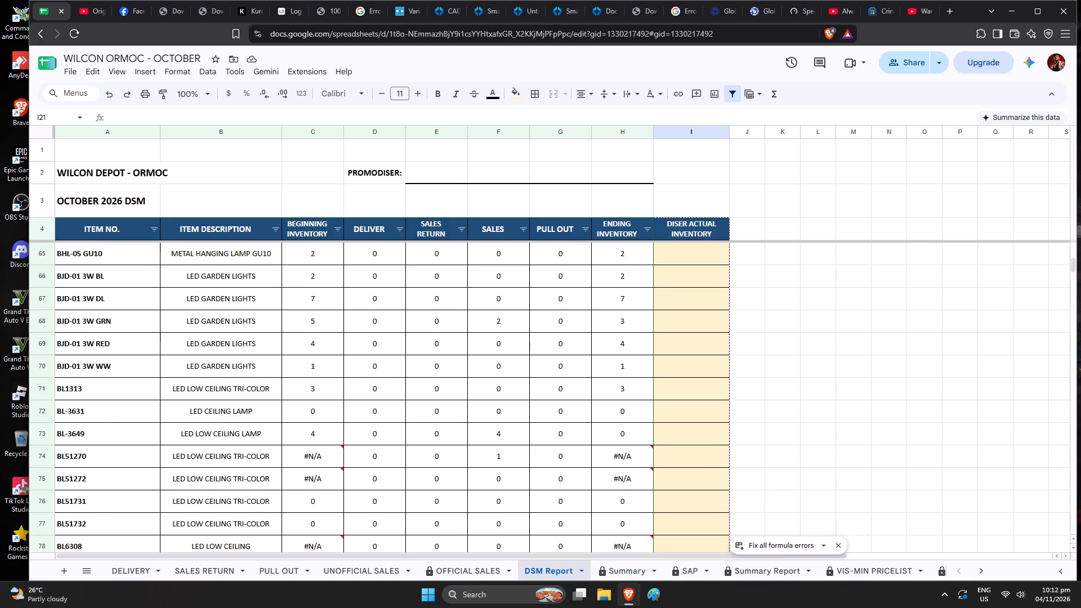
scroll(212, 497, "down", 6)
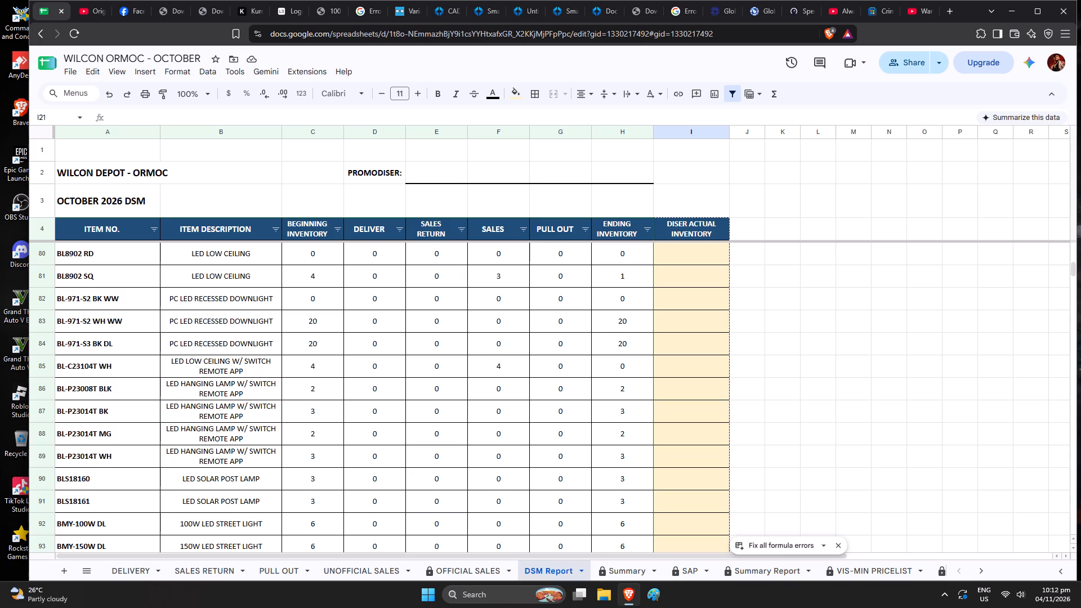
left_click(671, 384)
key("2")
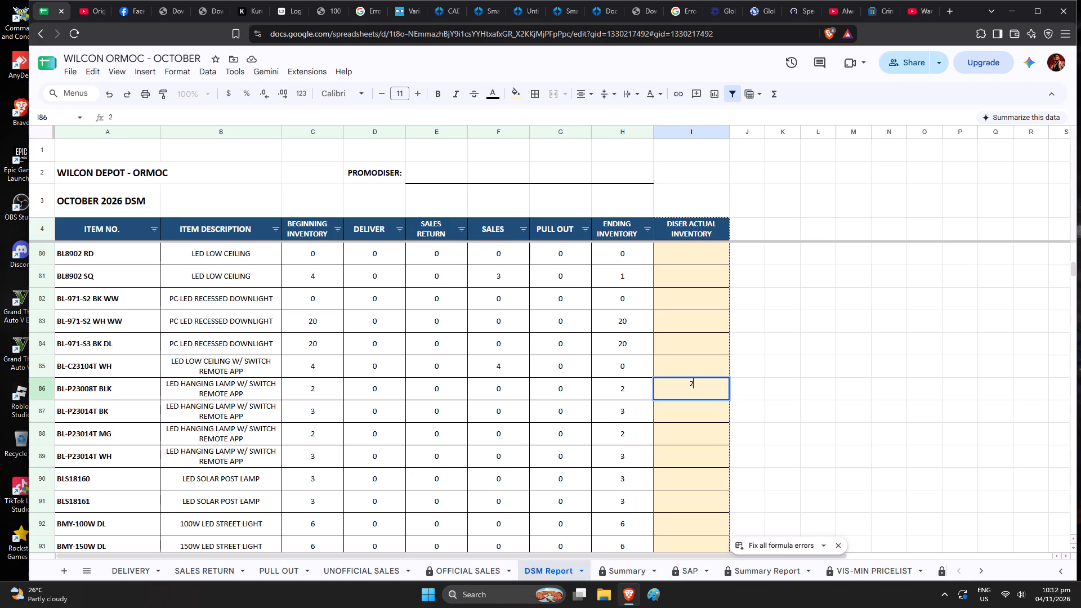
left_click(787, 459)
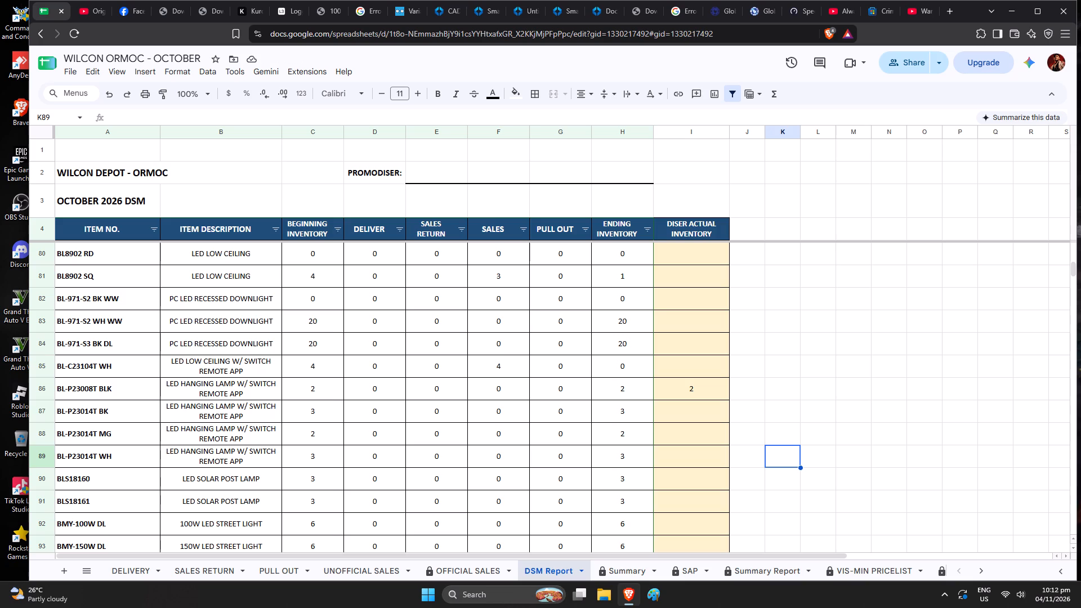
Enter 1 as the Diser Actual Inventory for the BJD-01 3W WW garden lights.
scroll(167, 414, "up", 6)
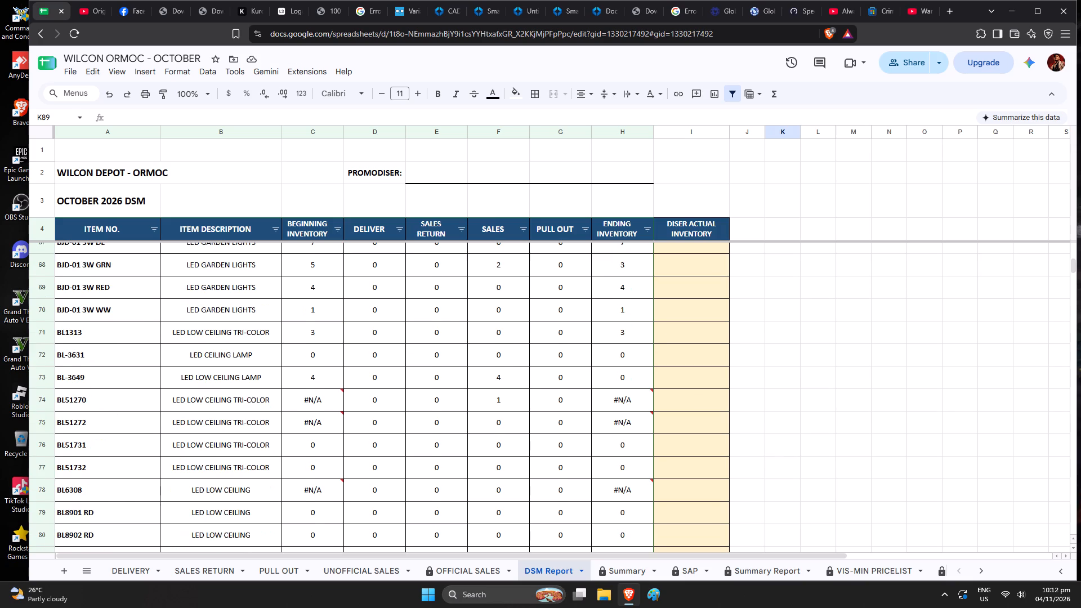
scroll(170, 356, "up", 1)
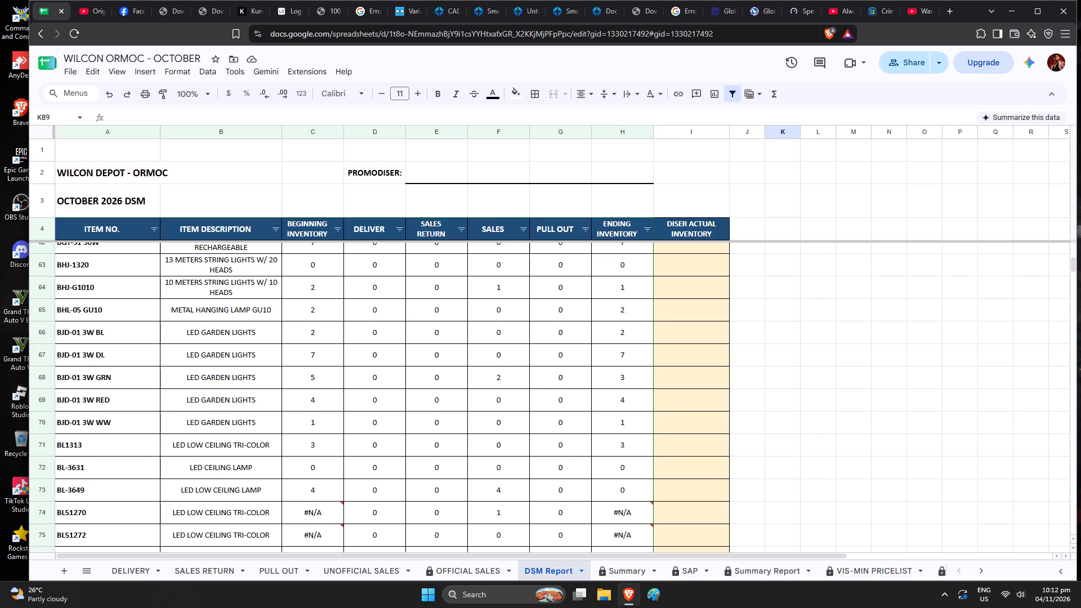
left_click(676, 416)
key("1")
left_click(772, 431)
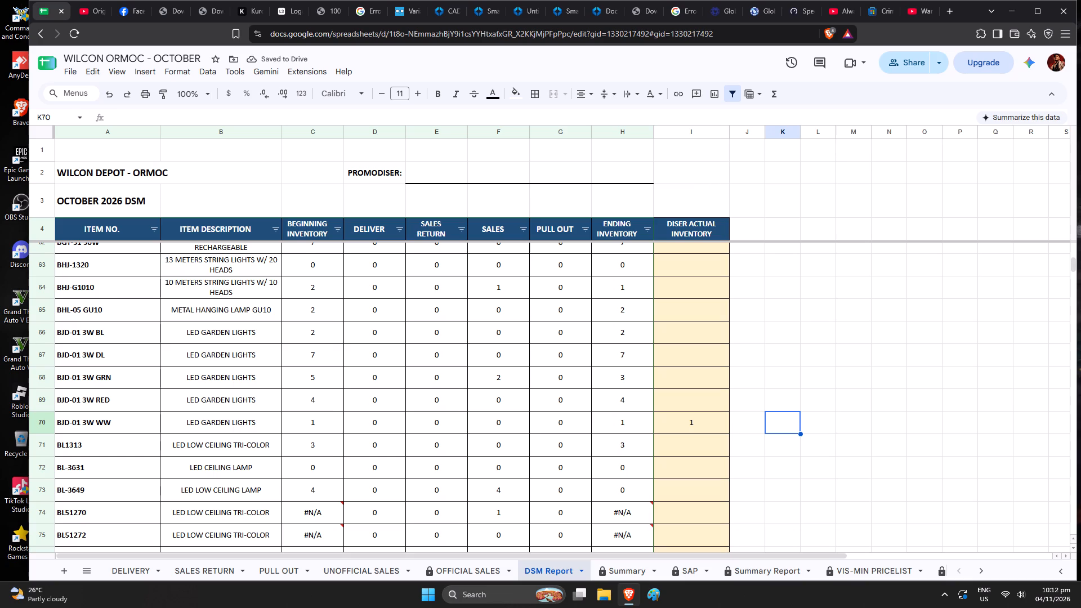
Look through the DSM Report rows from the BJD-01 garden lights to the table lamps and back up to the BBK-17P2 garden lamp.
scroll(236, 455, "down", 1)
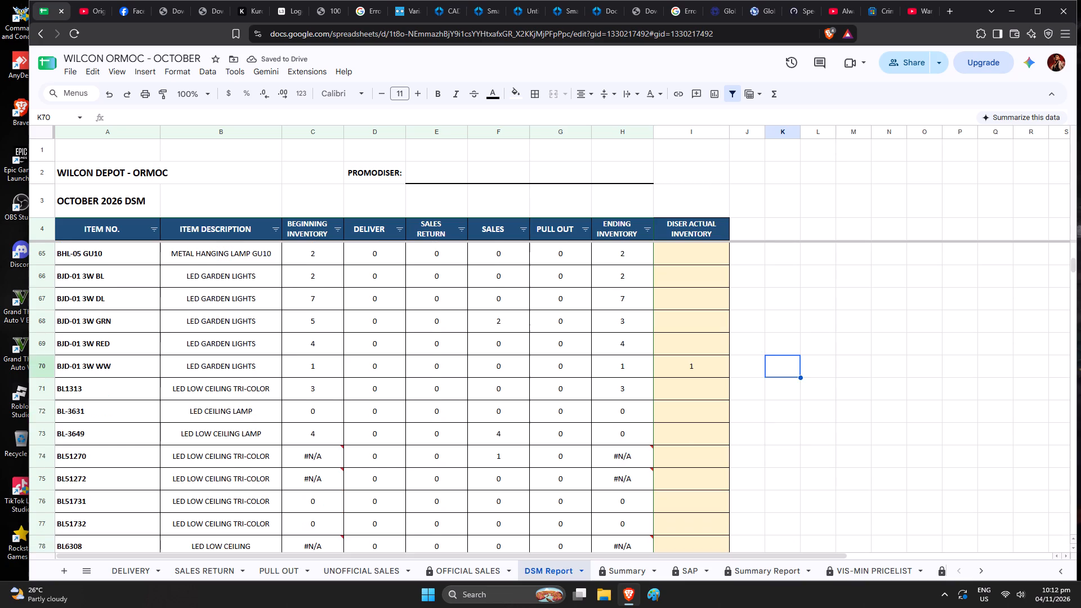
scroll(236, 455, "down", 3)
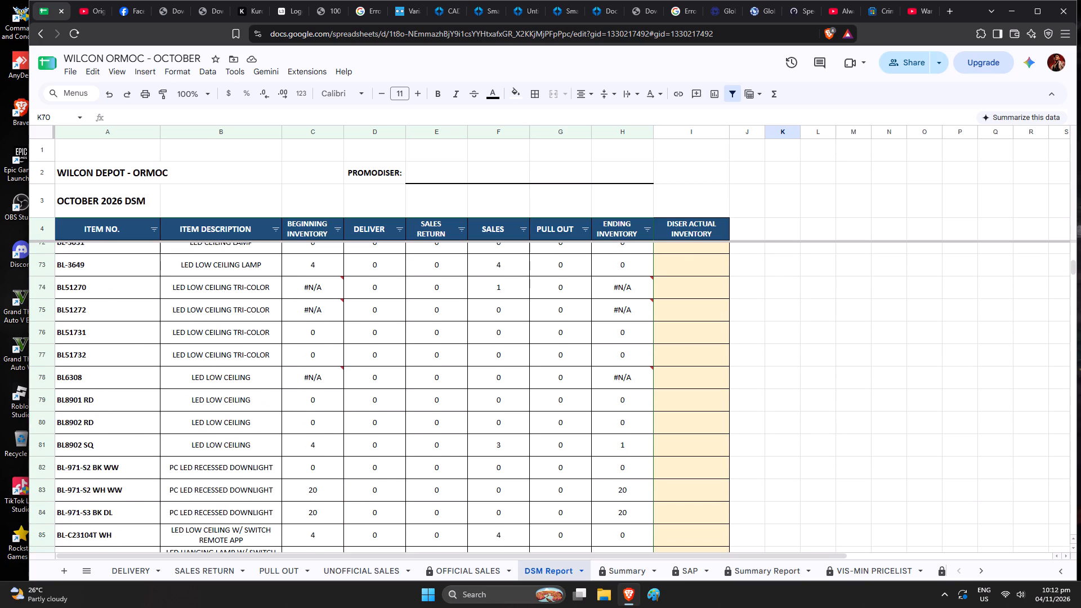
scroll(236, 455, "down", 2)
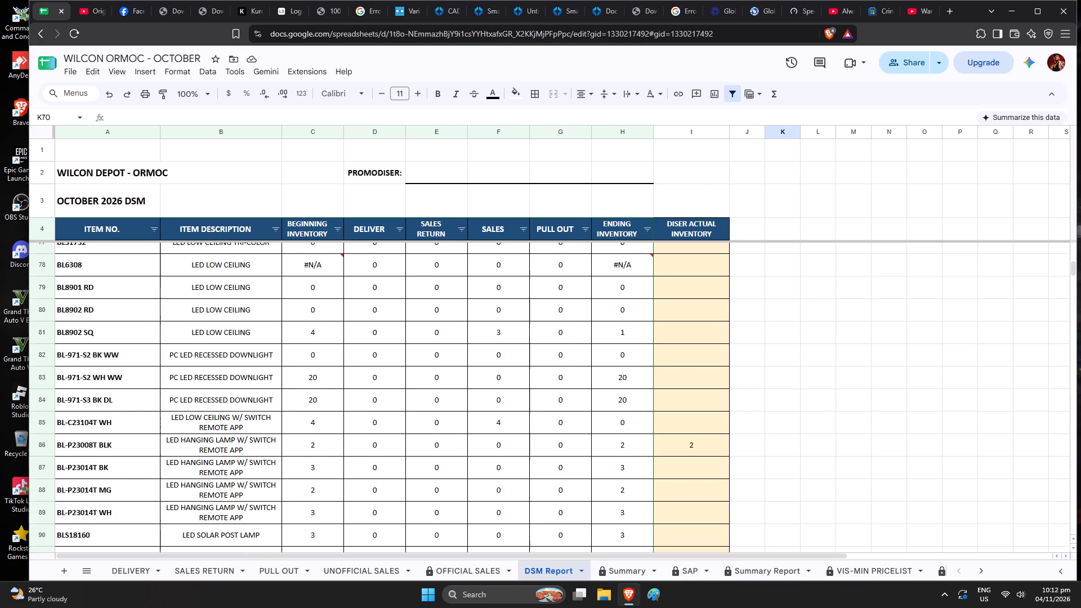
scroll(236, 455, "down", 9)
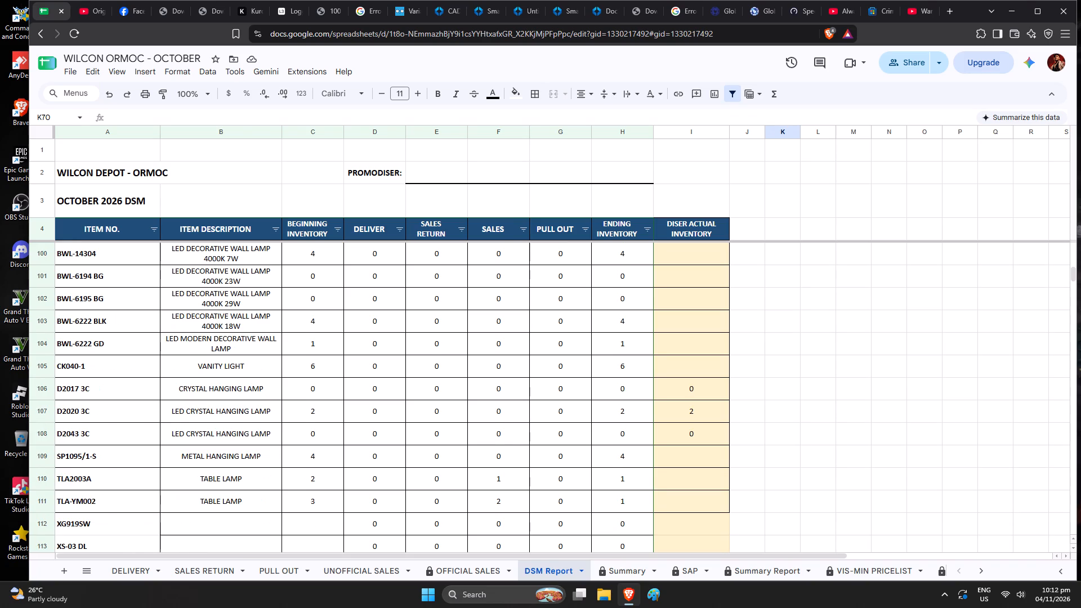
scroll(235, 455, "down", 3)
scroll(235, 455, "up", 13)
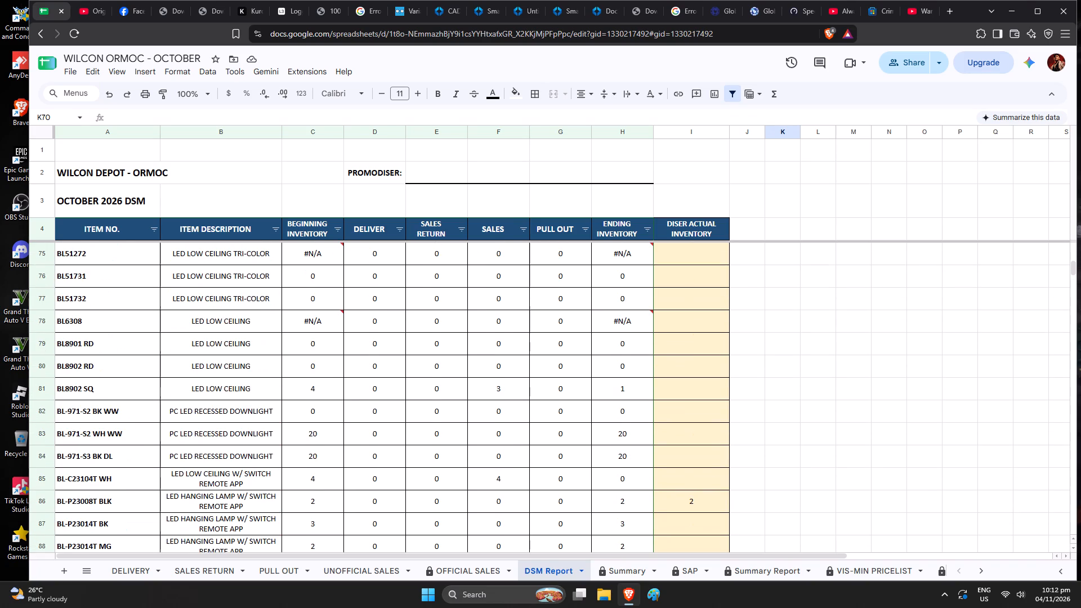
scroll(230, 455, "up", 6)
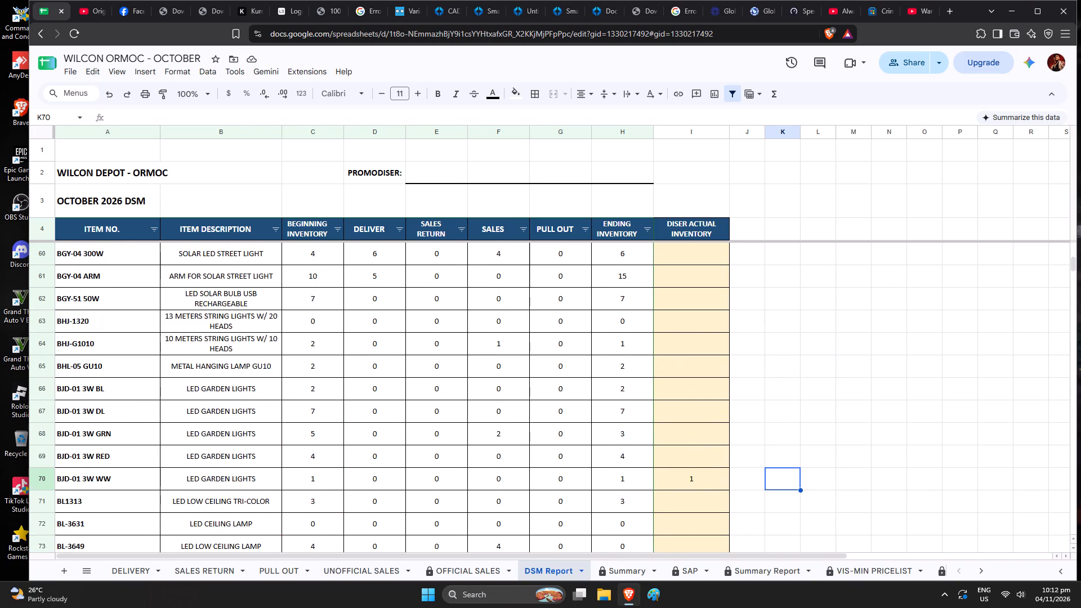
scroll(230, 455, "up", 3)
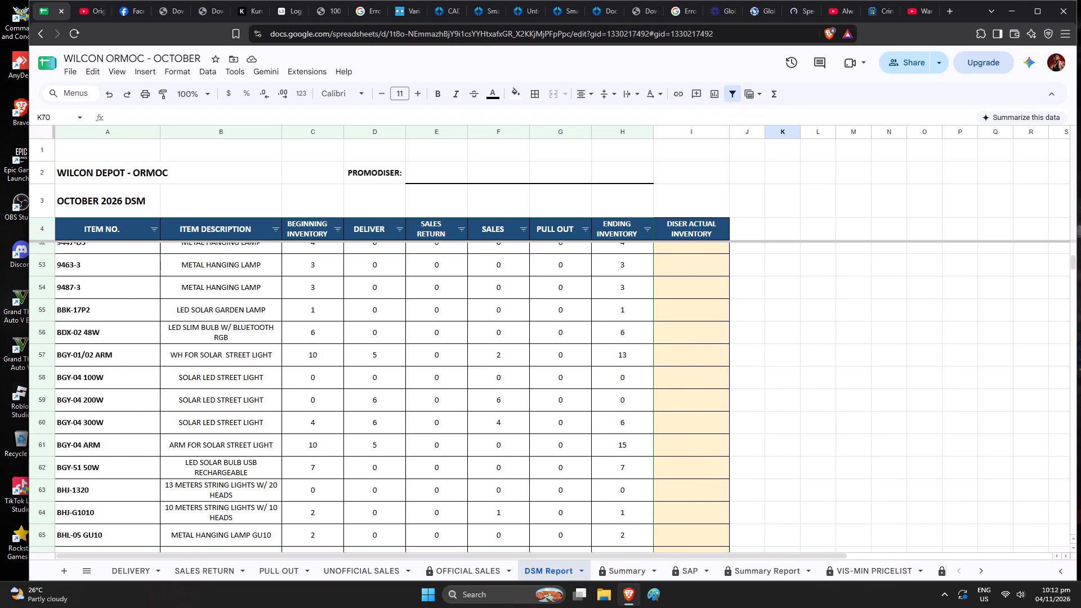
On the SALES RETURN sheet, record a return of 1 for BBK-17P2 under day 29.
left_click(217, 569)
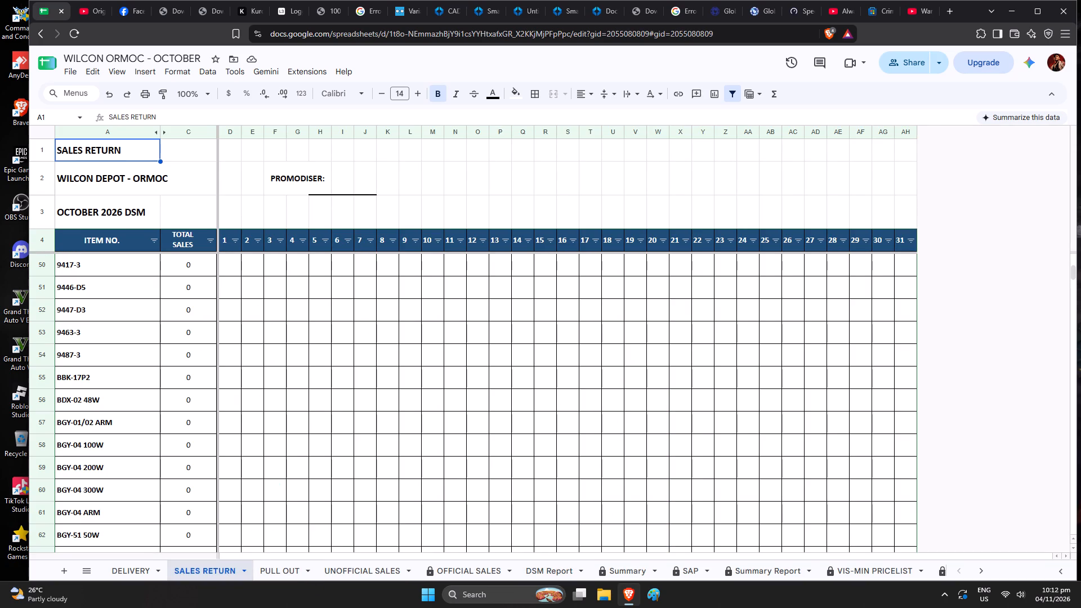
left_click(864, 379)
key("1")
left_click(954, 450)
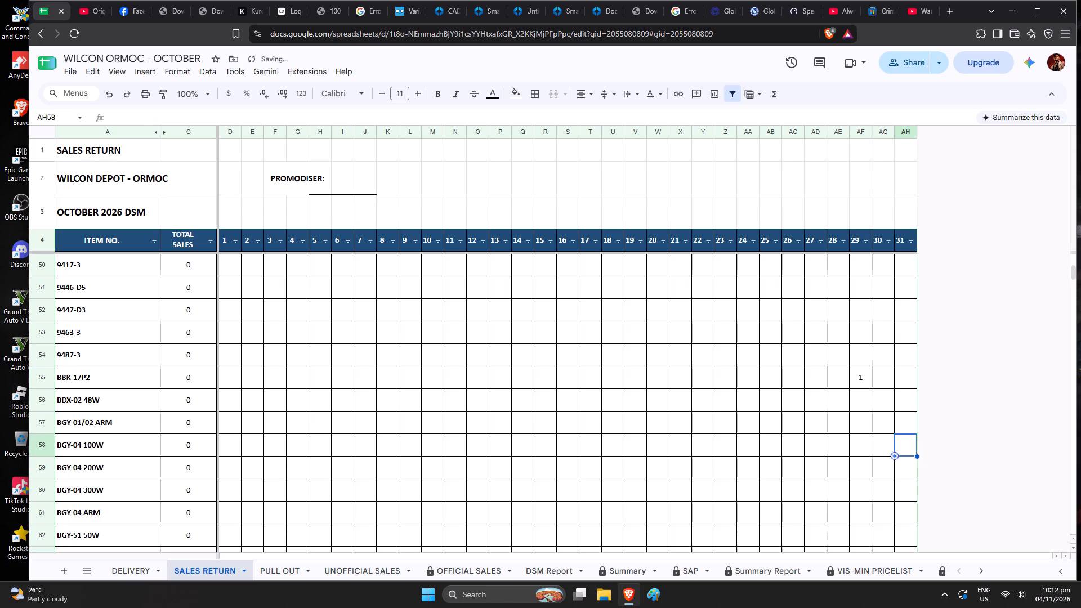
left_click(1009, 453)
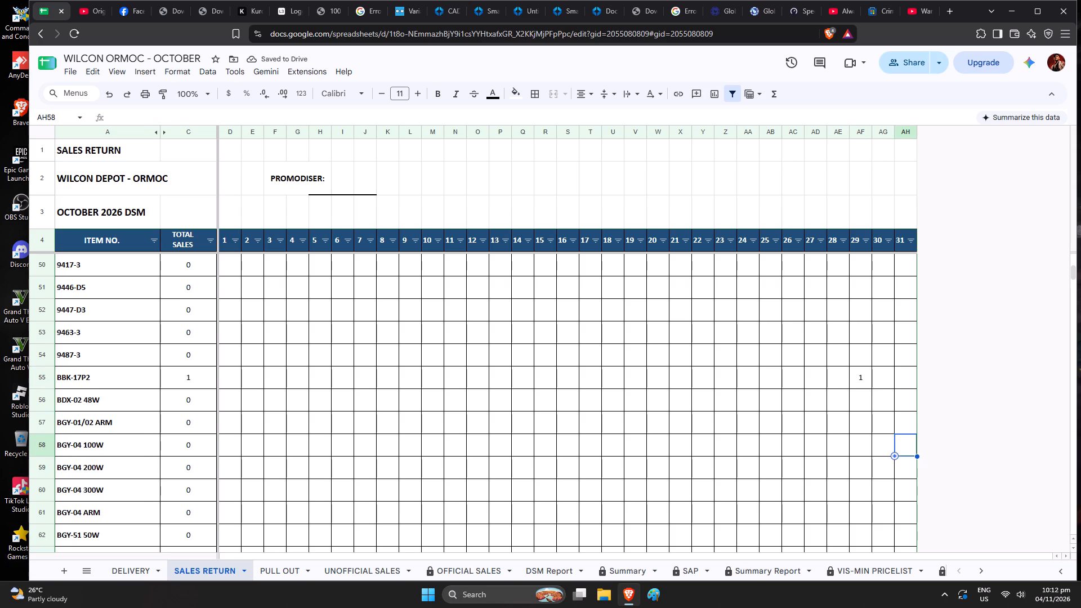
Record a sales return of 1 for BGY-51 50W under day 27.
scroll(116, 480, "down", 2)
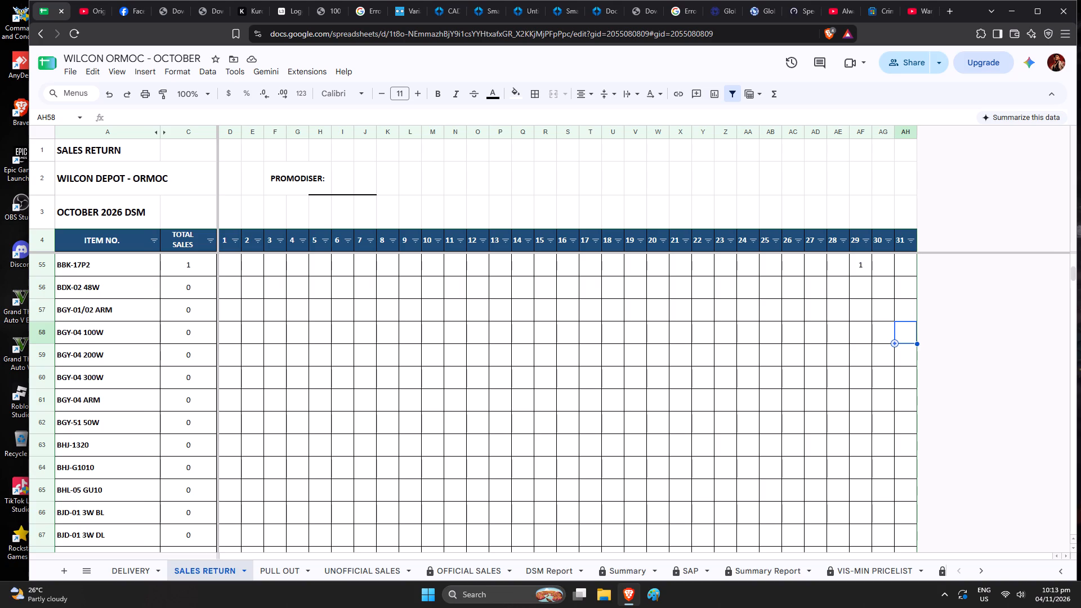
left_click(813, 423)
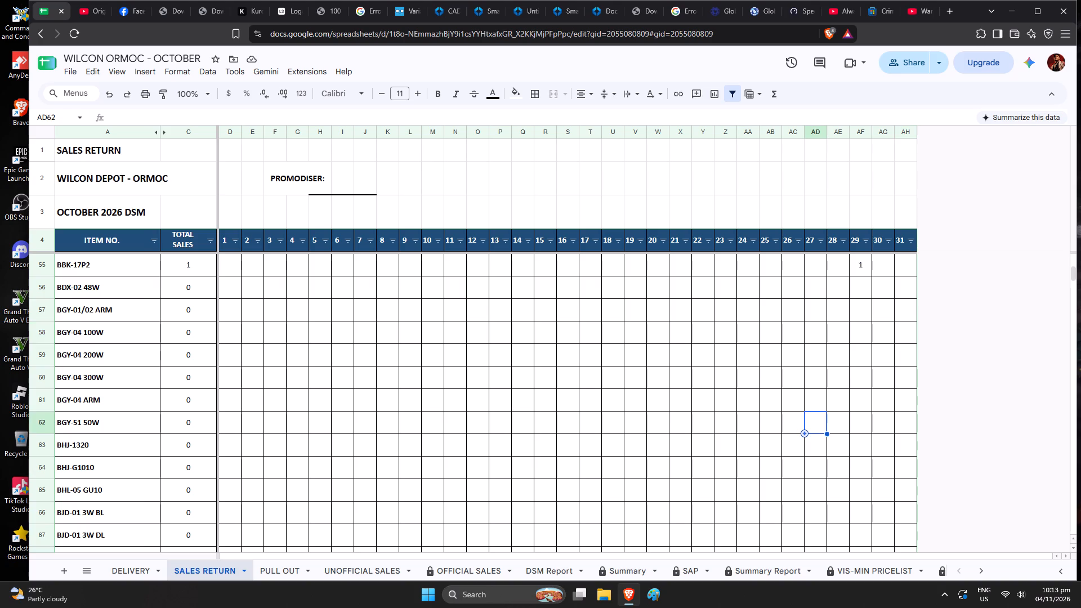
key("1")
left_click(1017, 459)
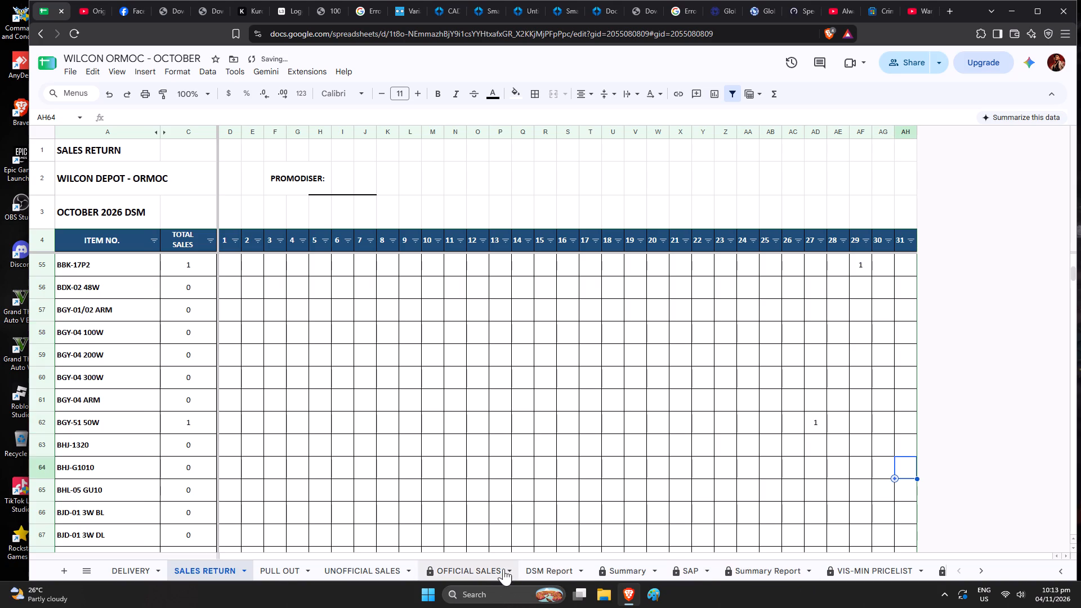
On the DSM Report sheet, enter 2 as the Diser Actual Inventory for the BBK-17P2 LED solar garden lamp.
left_click(358, 566)
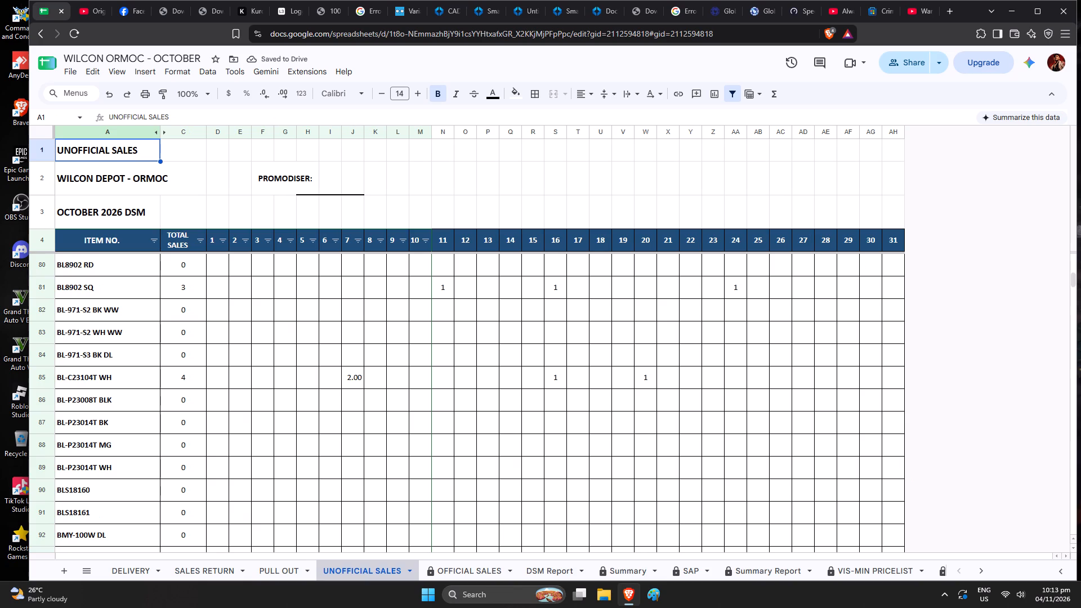
left_click(529, 569)
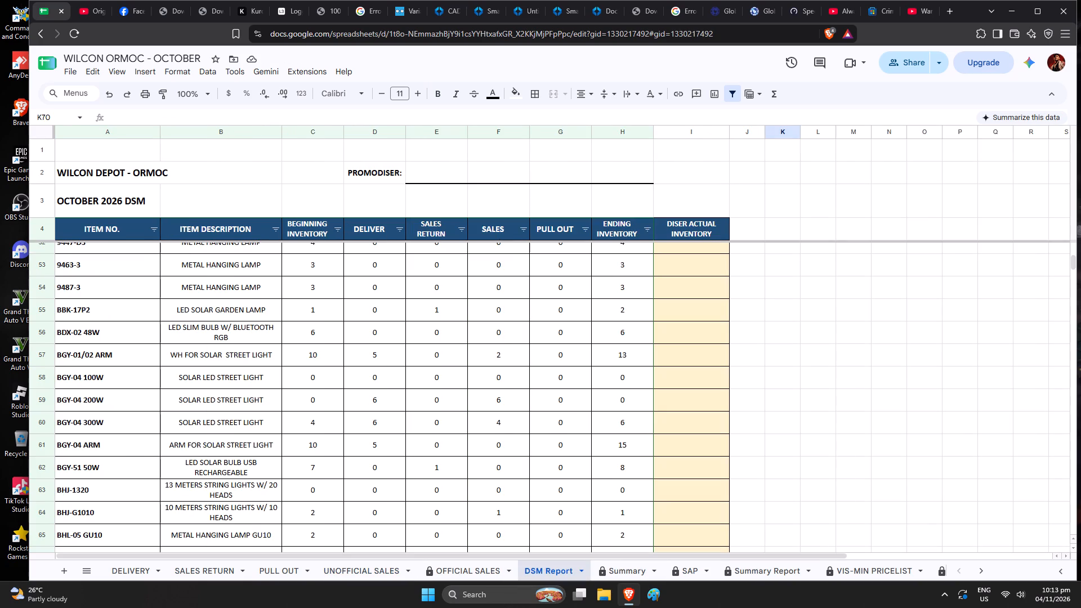
left_click(687, 312)
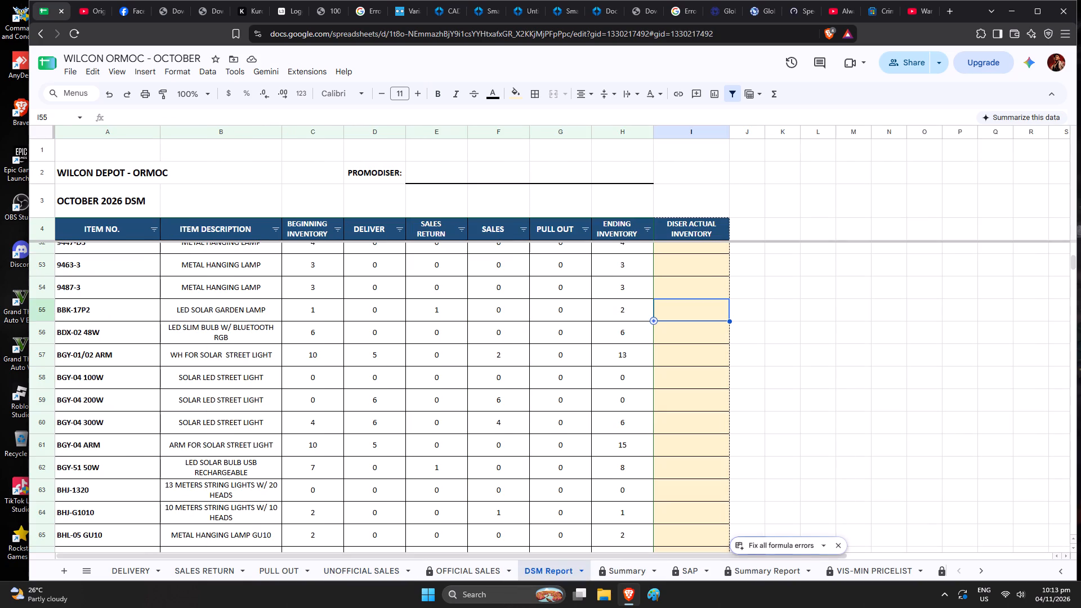
key("2")
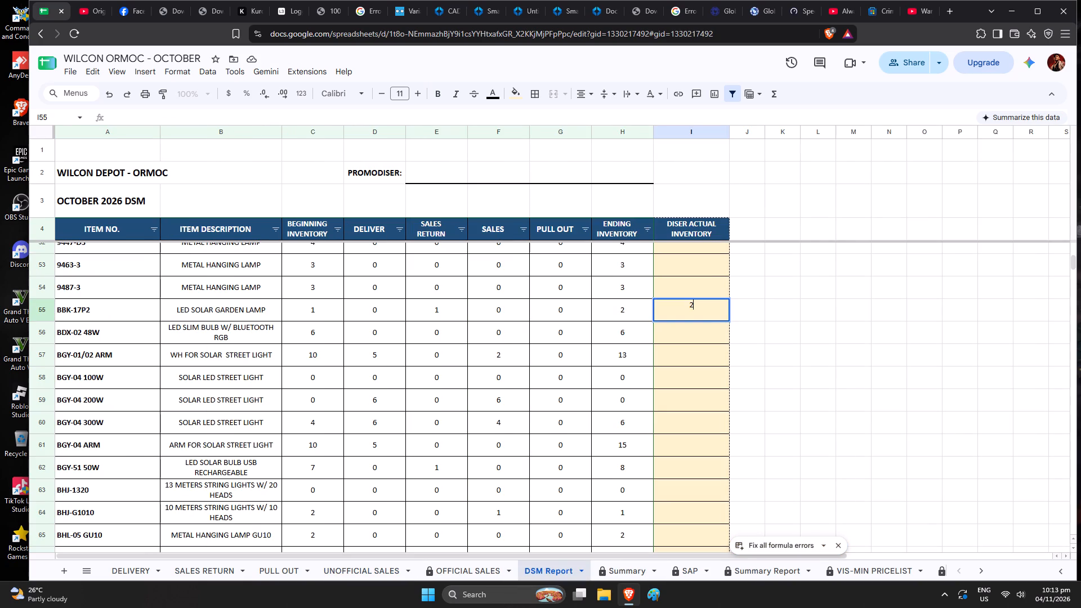
left_click(842, 402)
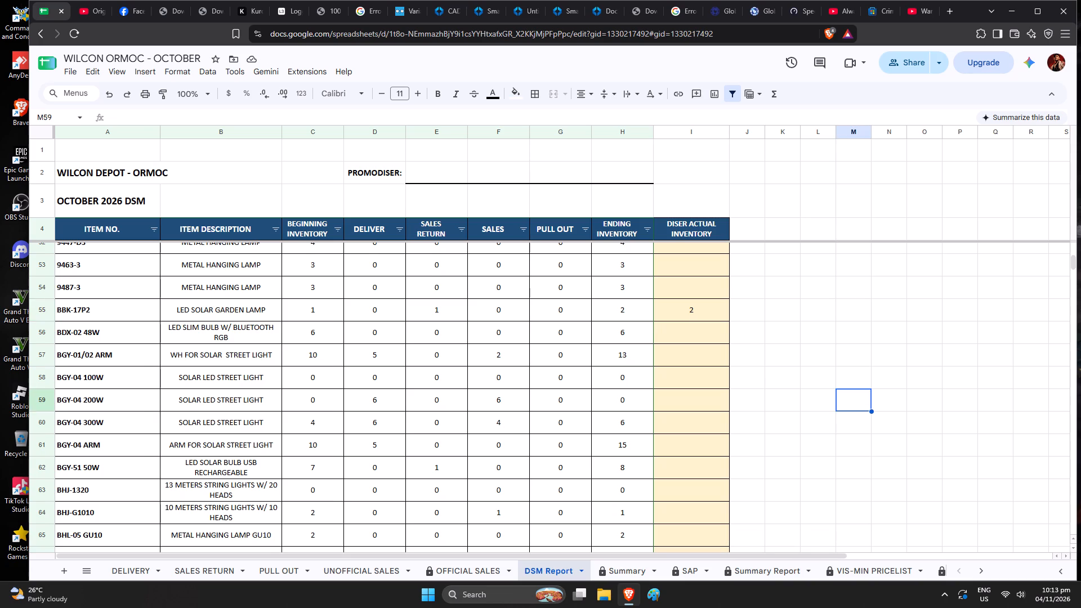
Look through the DSM Report's item list from the first rows to the last items, checking the Diser Actual Inventory column.
scroll(215, 451, "up", 20)
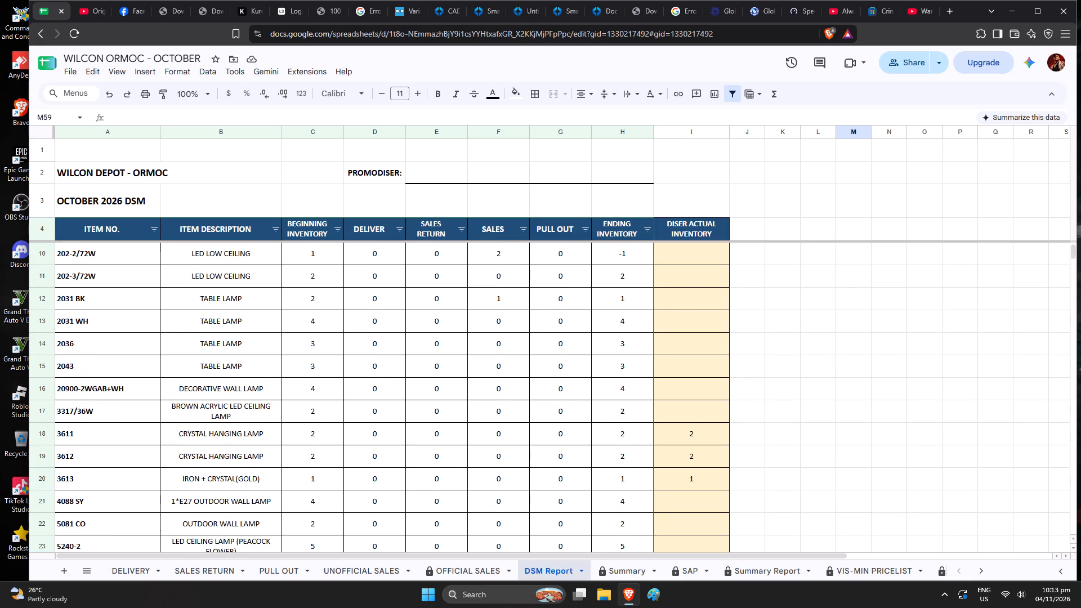
scroll(215, 451, "up", 2)
scroll(215, 451, "down", 12)
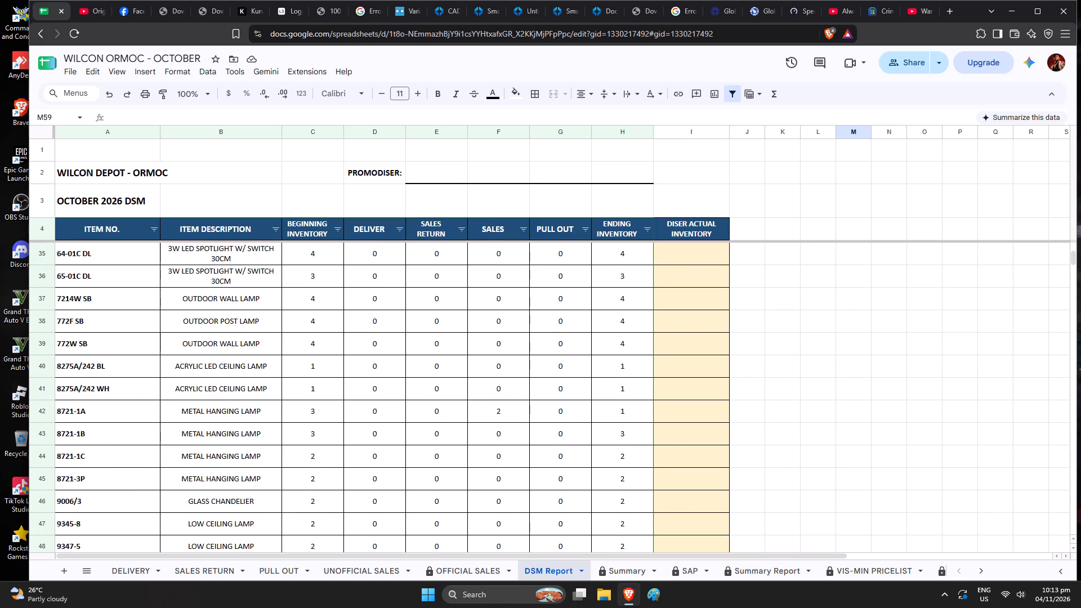
scroll(215, 451, "down", 7)
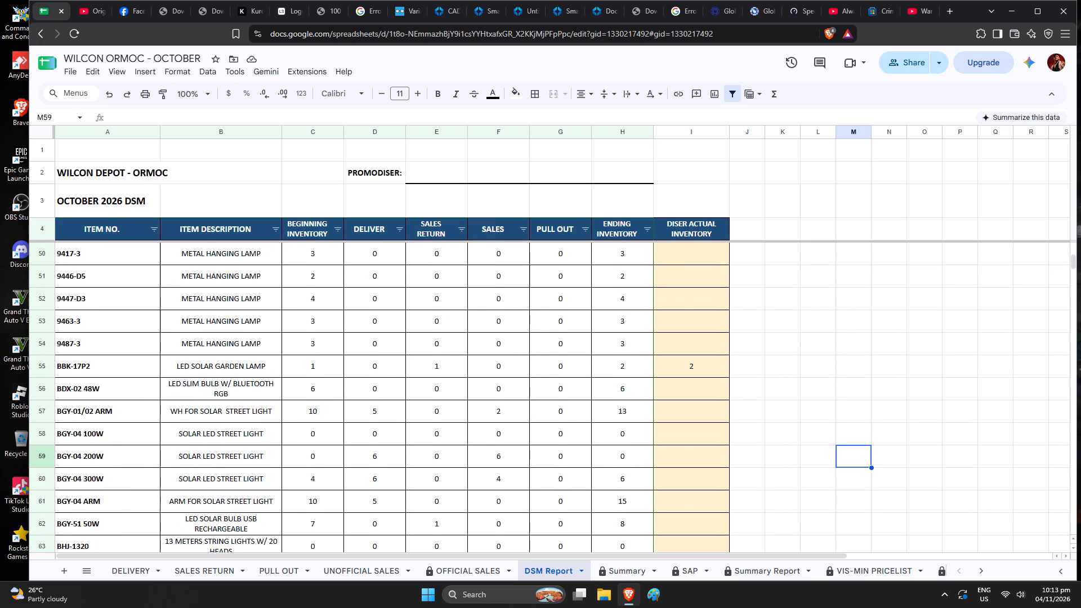
scroll(215, 451, "down", 7)
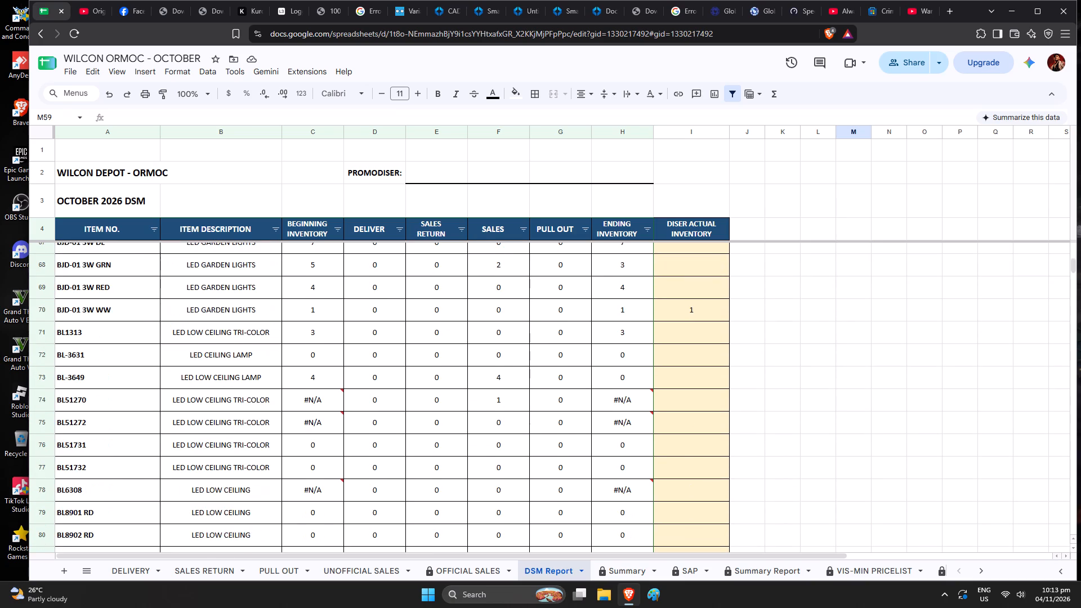
scroll(215, 451, "down", 5)
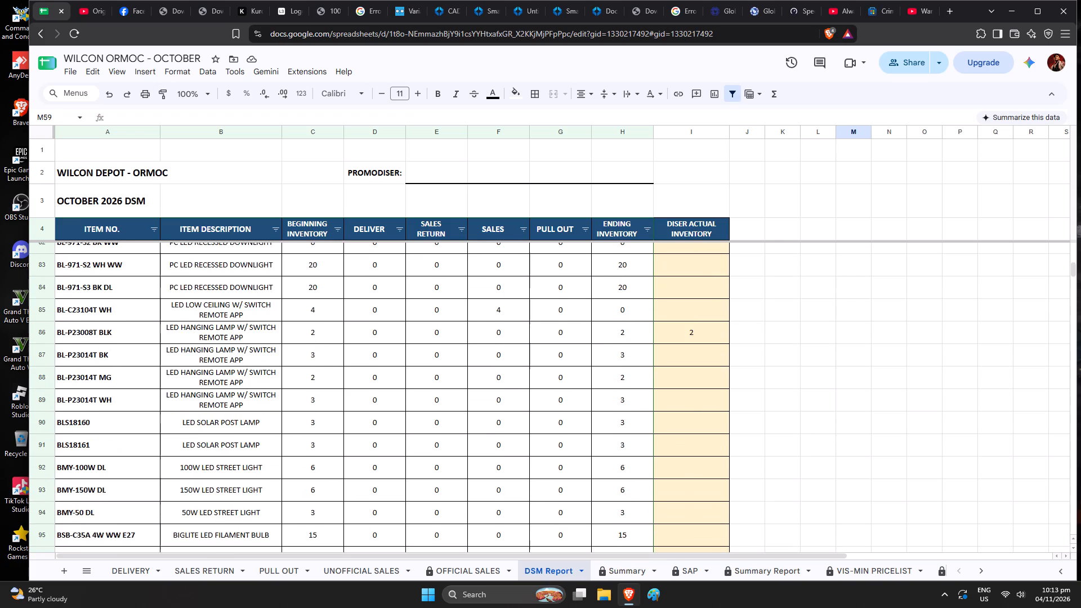
scroll(209, 453, "down", 5)
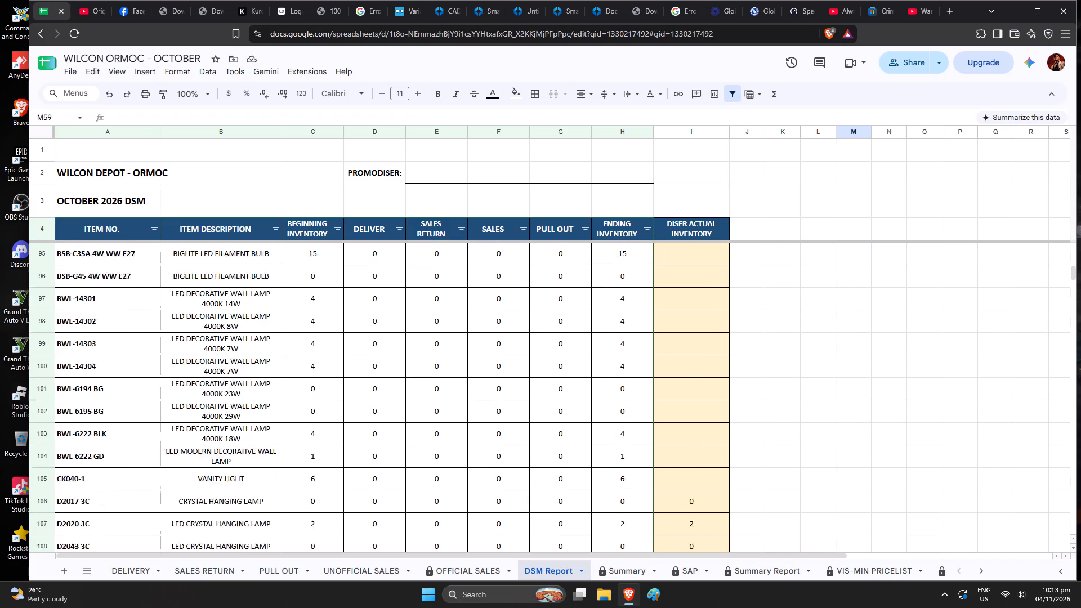
scroll(204, 455, "down", 3)
Enter 6 as the Diser Actual Inventory for the 6081-30 CO outdoor post lamp.
scroll(204, 458, "up", 18)
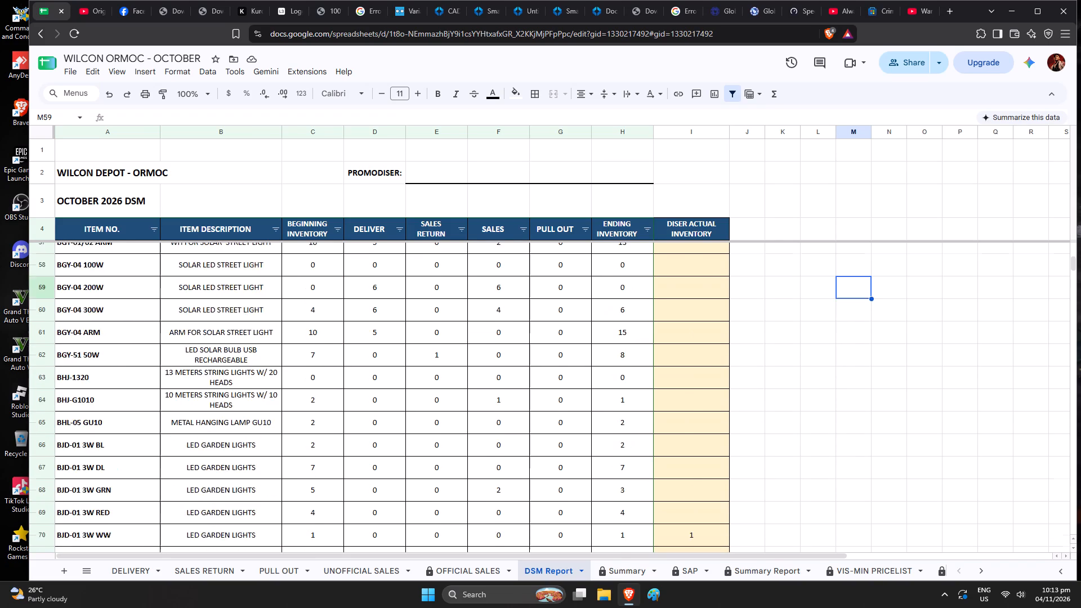
scroll(215, 451, "up", 17)
scroll(209, 461, "down", 2)
scroll(169, 436, "down", 1)
scroll(169, 436, "up", 4)
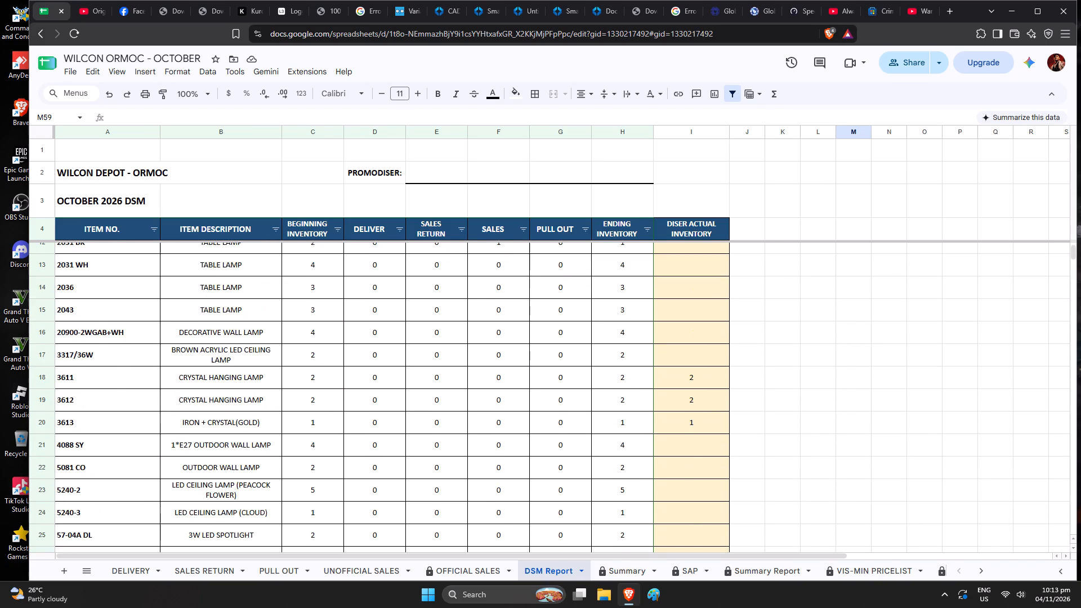
scroll(102, 478, "down", 1)
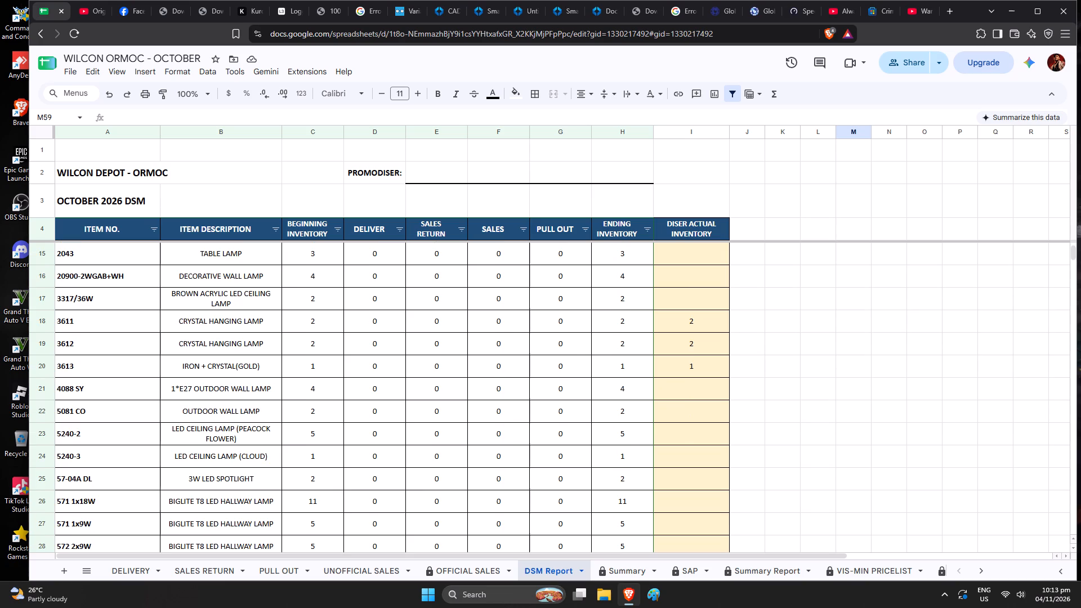
scroll(100, 480, "up", 1)
scroll(100, 479, "down", 3)
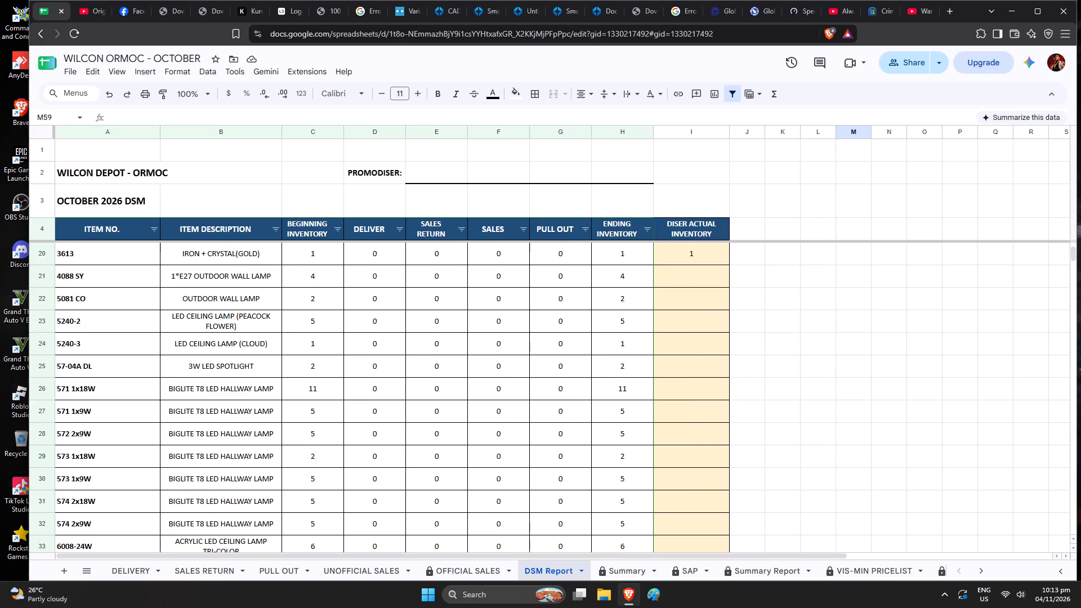
scroll(100, 479, "down", 2)
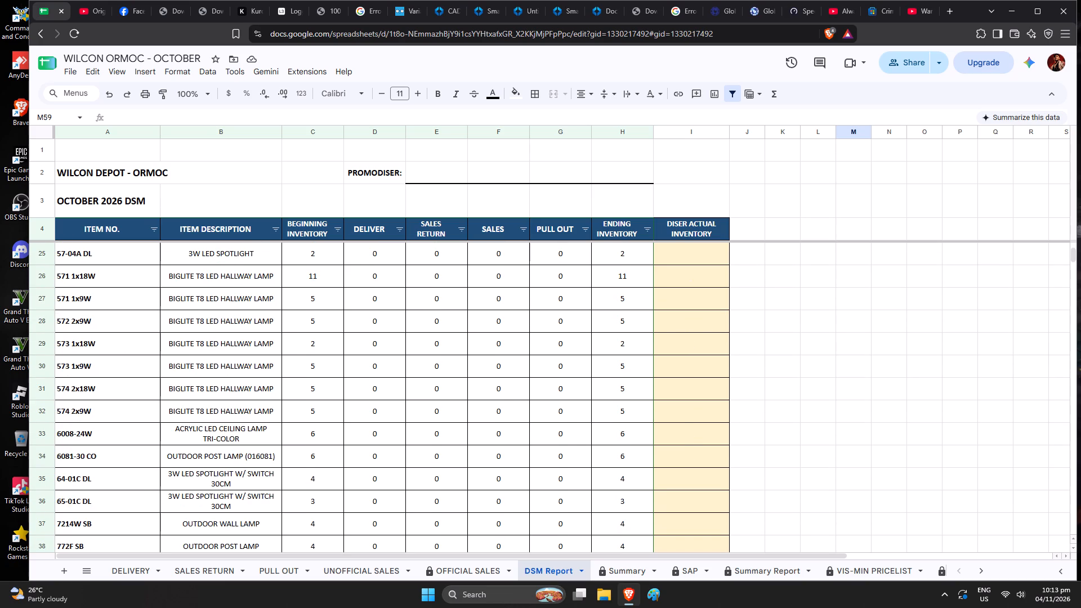
left_click(677, 458)
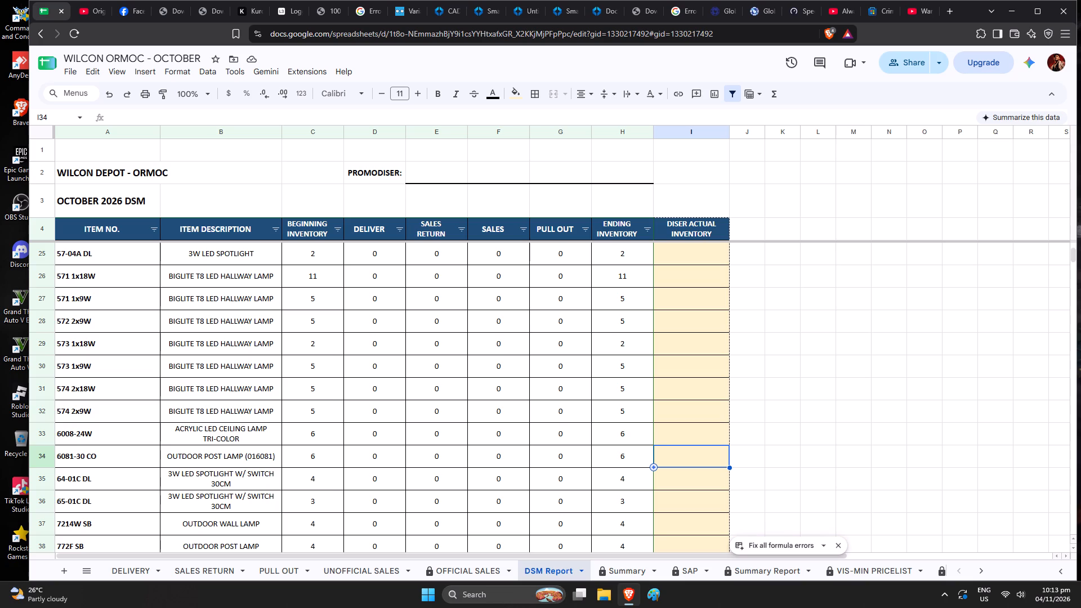
key("6")
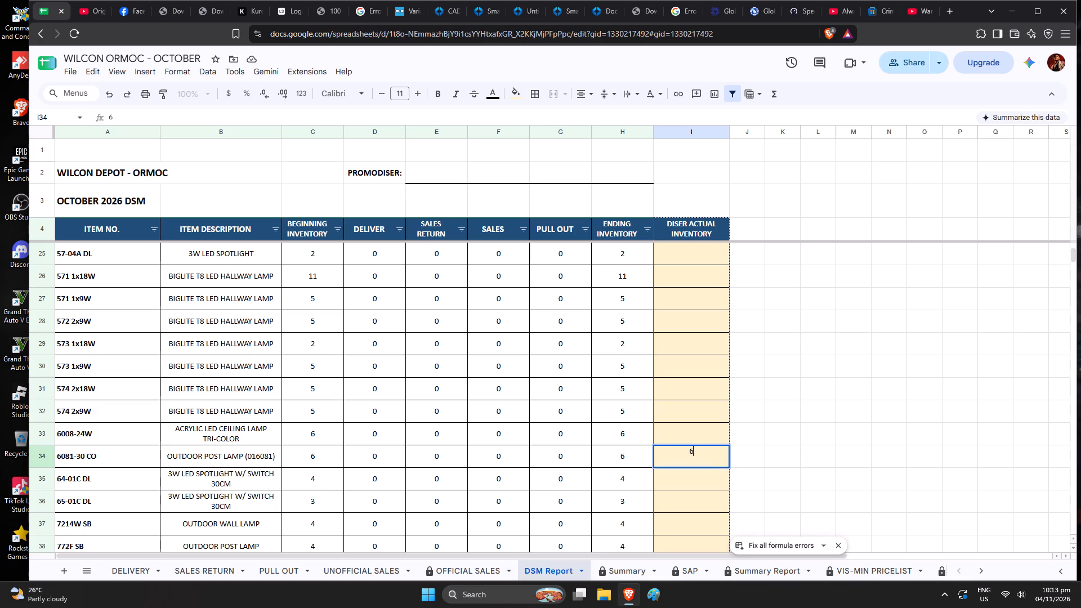
left_click(787, 471)
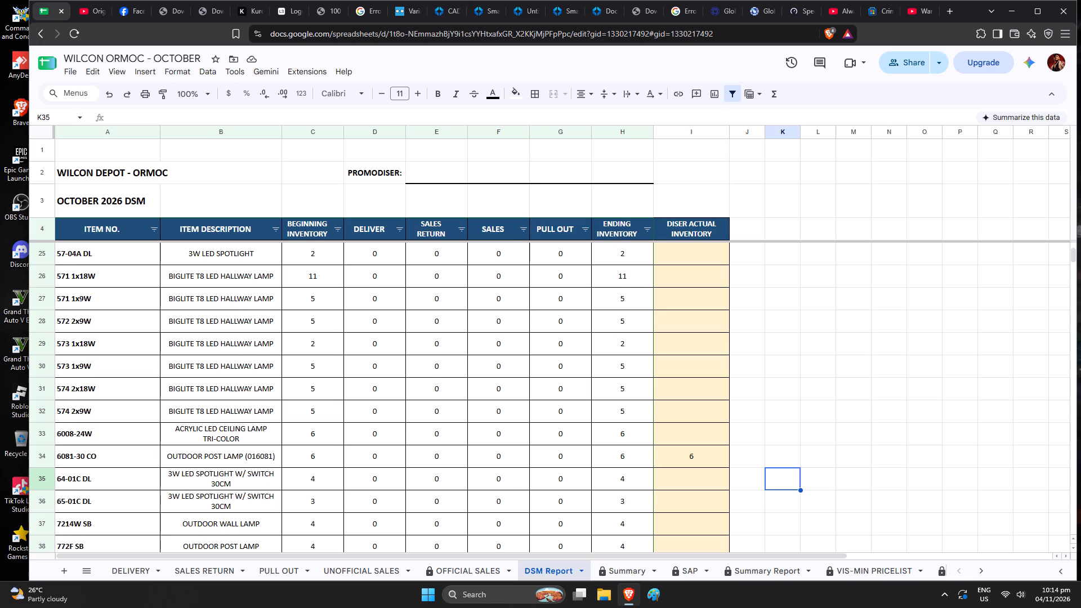
Enter 3 as the Diser Actual Inventory for the 017214-30 SB outdoor post lamp.
scroll(124, 507, "down", 2)
scroll(124, 507, "up", 7)
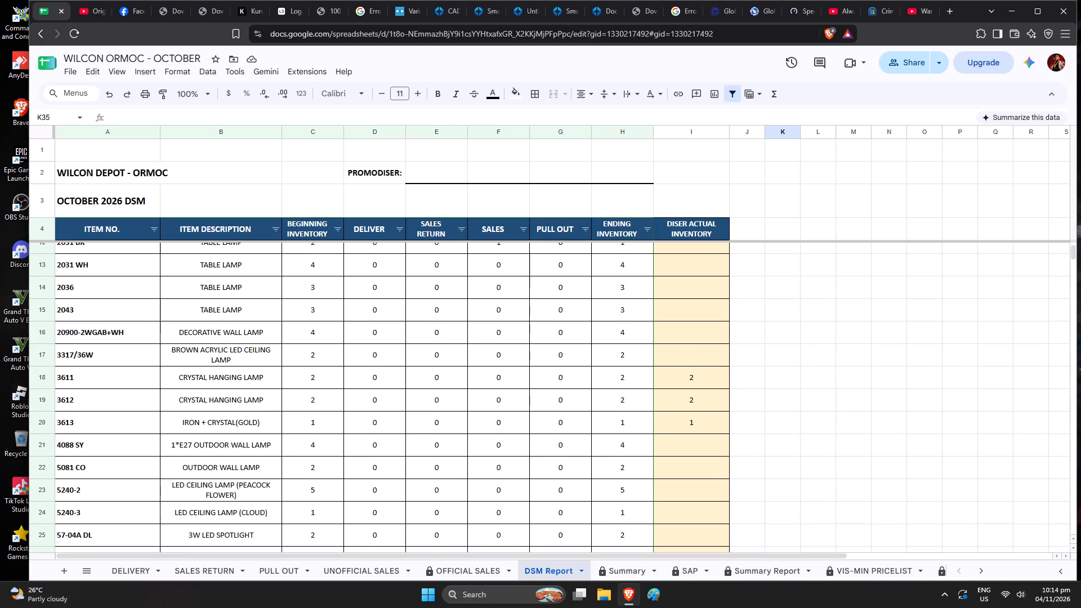
scroll(124, 507, "up", 4)
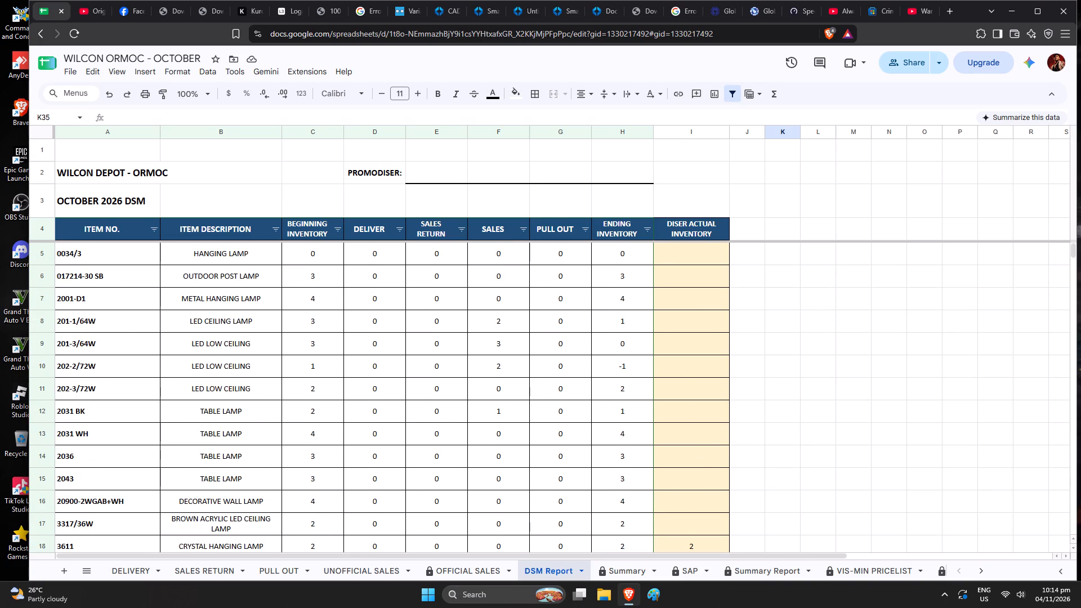
left_click(687, 277)
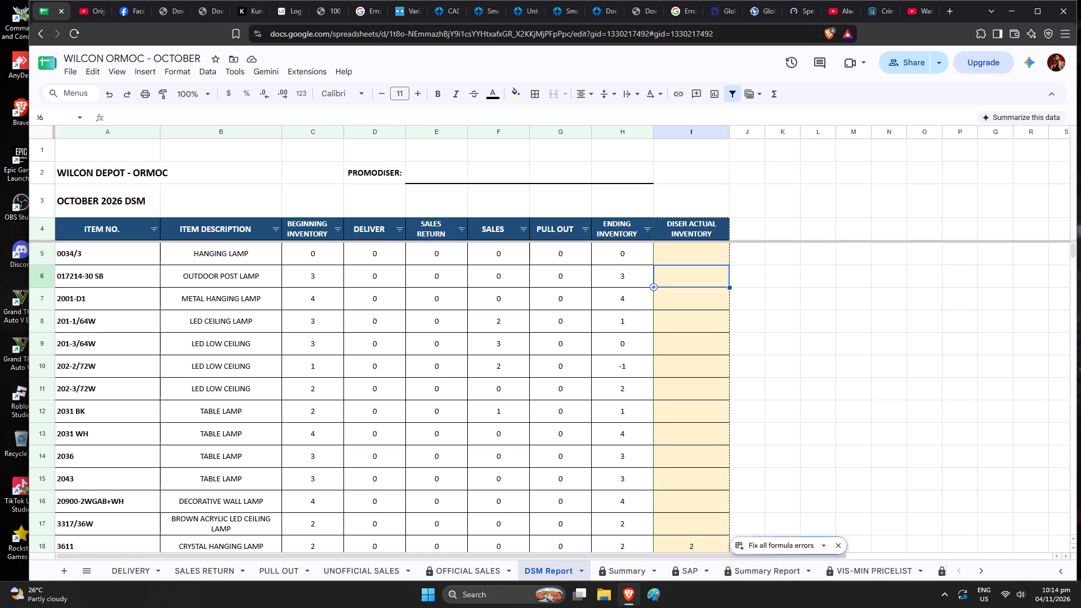
key("3")
left_click(784, 344)
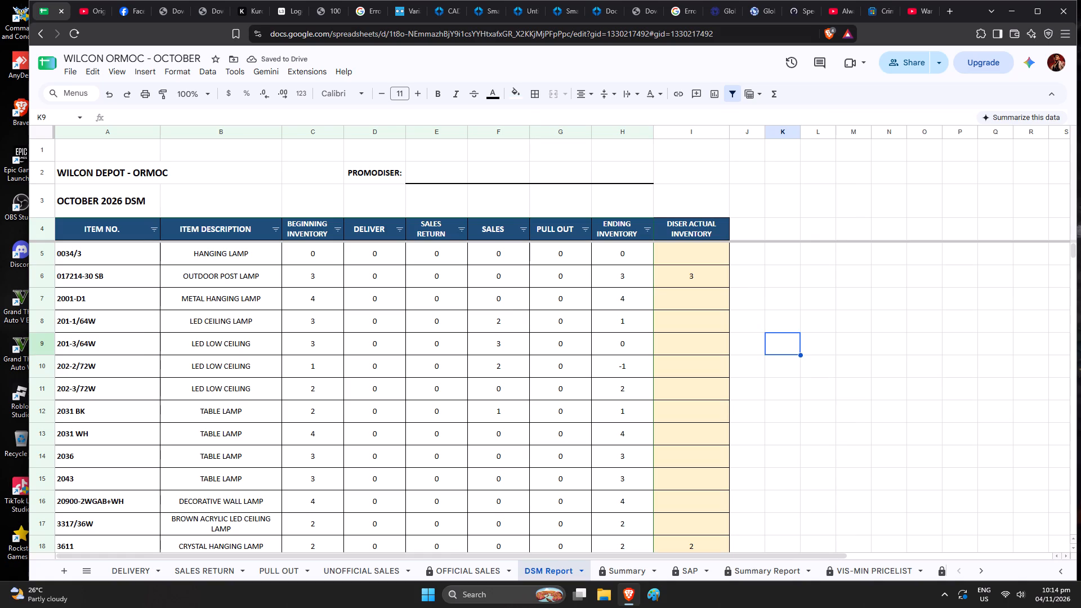
Enter 4 as the Diser Actual Inventory for the 772F SB outdoor post lamp.
scroll(72, 466, "down", 3)
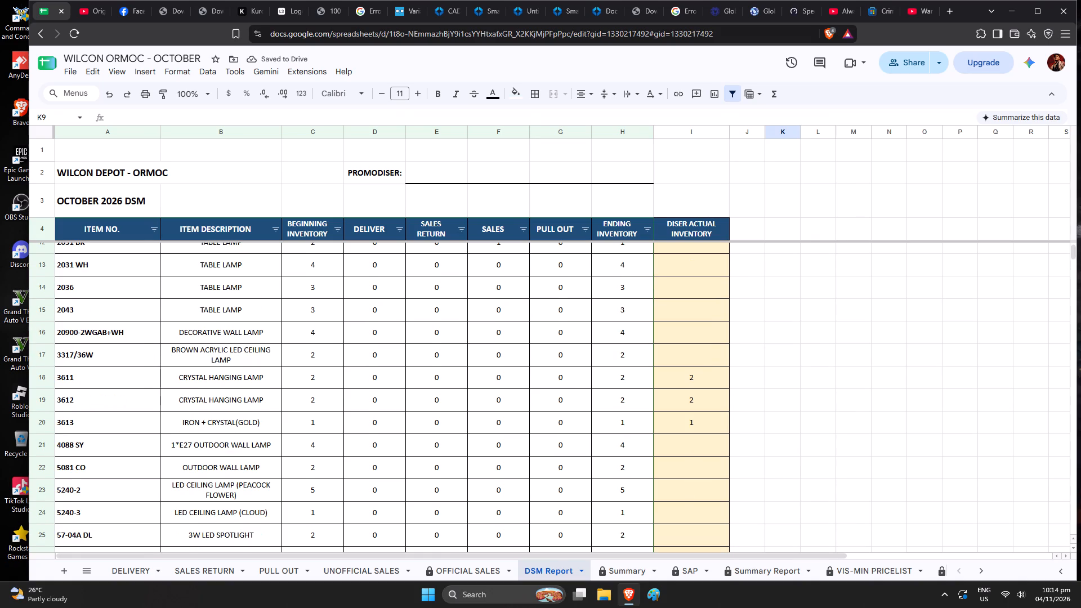
scroll(108, 455, "down", 7)
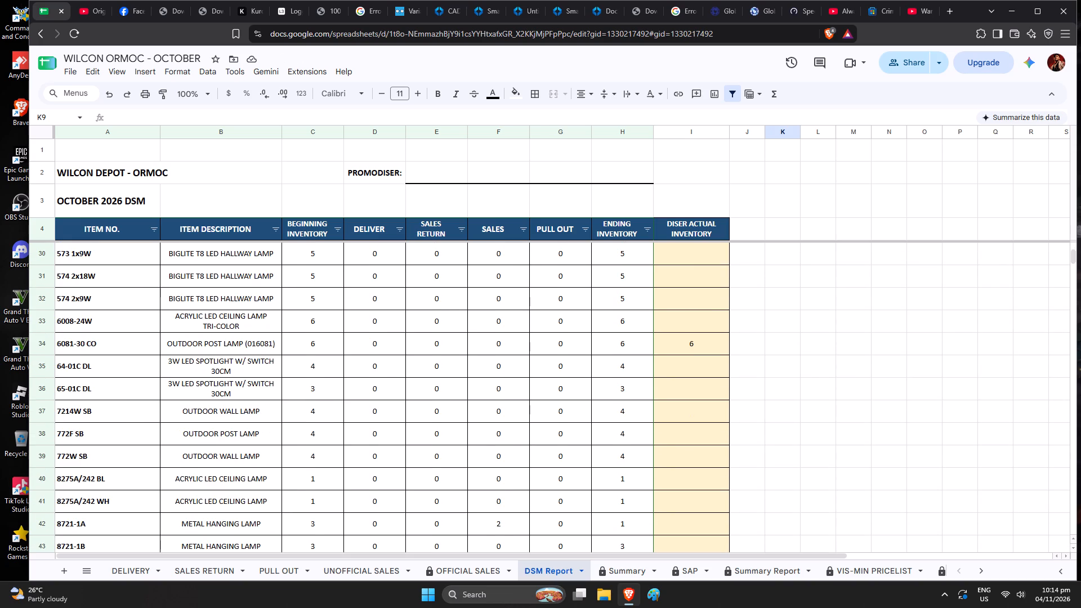
left_click(680, 436)
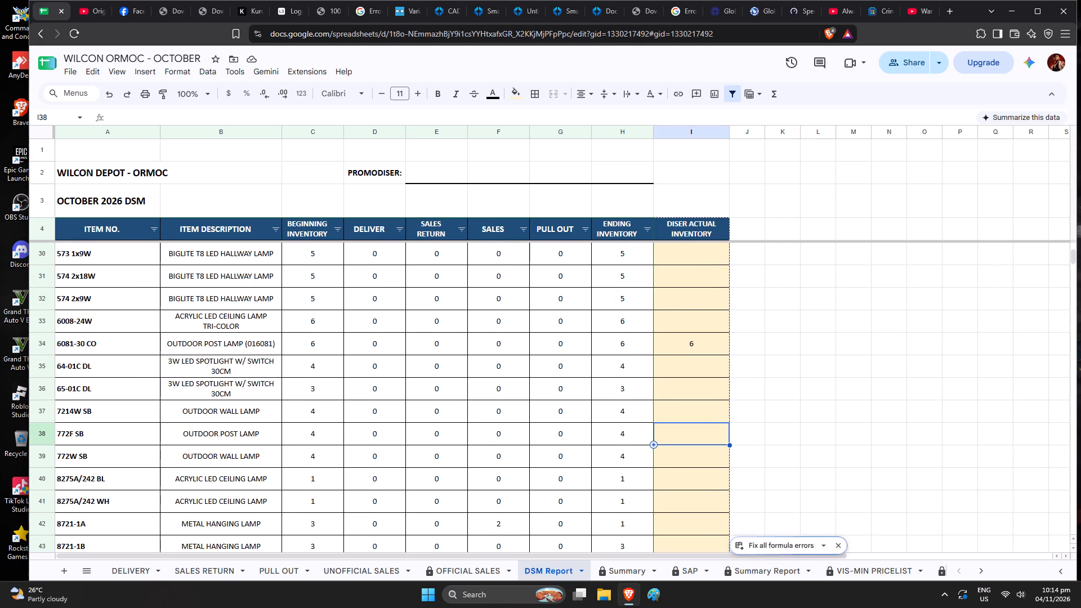
key("4")
left_click(842, 454)
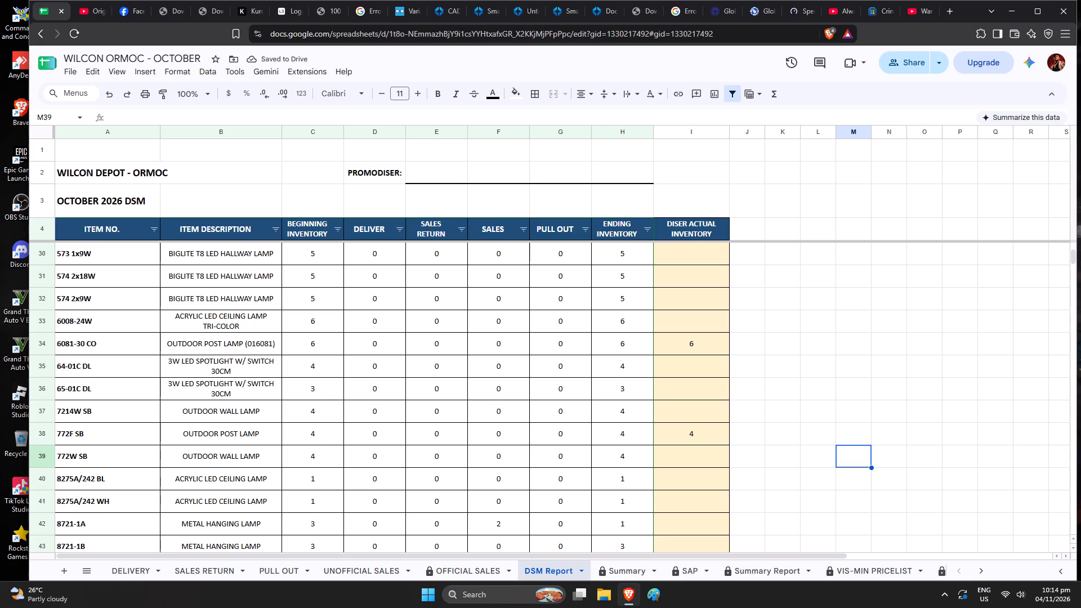
Enter 1 as the Diser Actual Inventory for the BHJ-G1010 10-meter string lights.
scroll(247, 463, "down", 7)
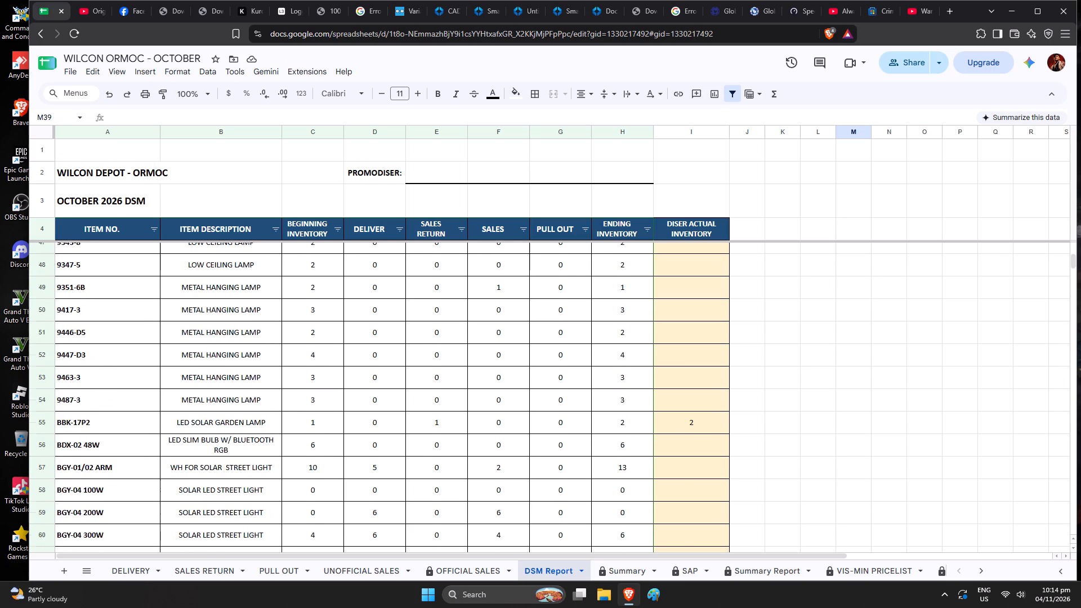
scroll(245, 467, "down", 2)
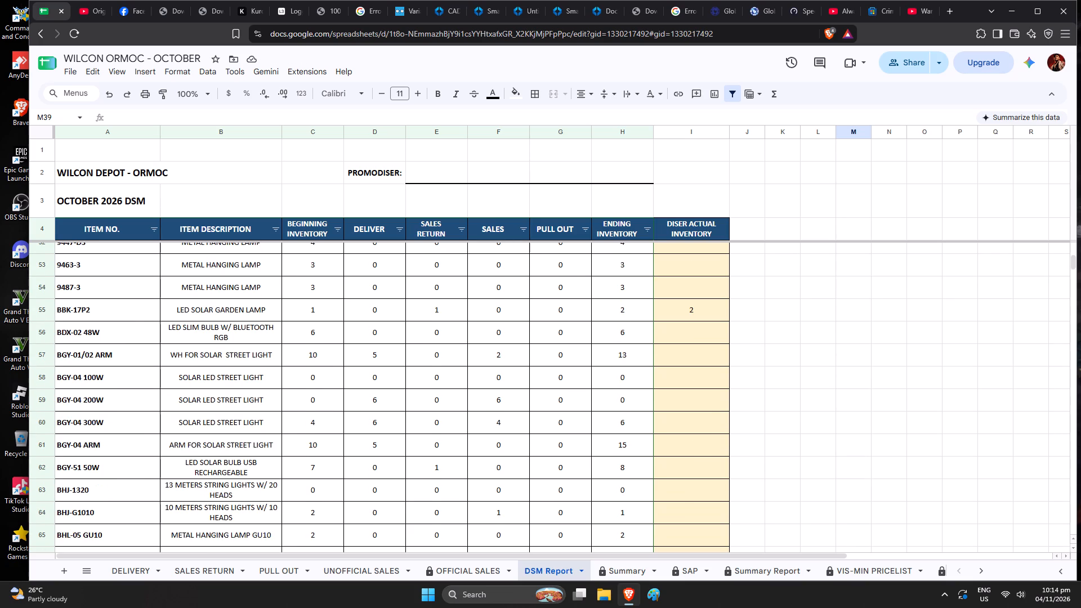
left_click(668, 515)
key("1")
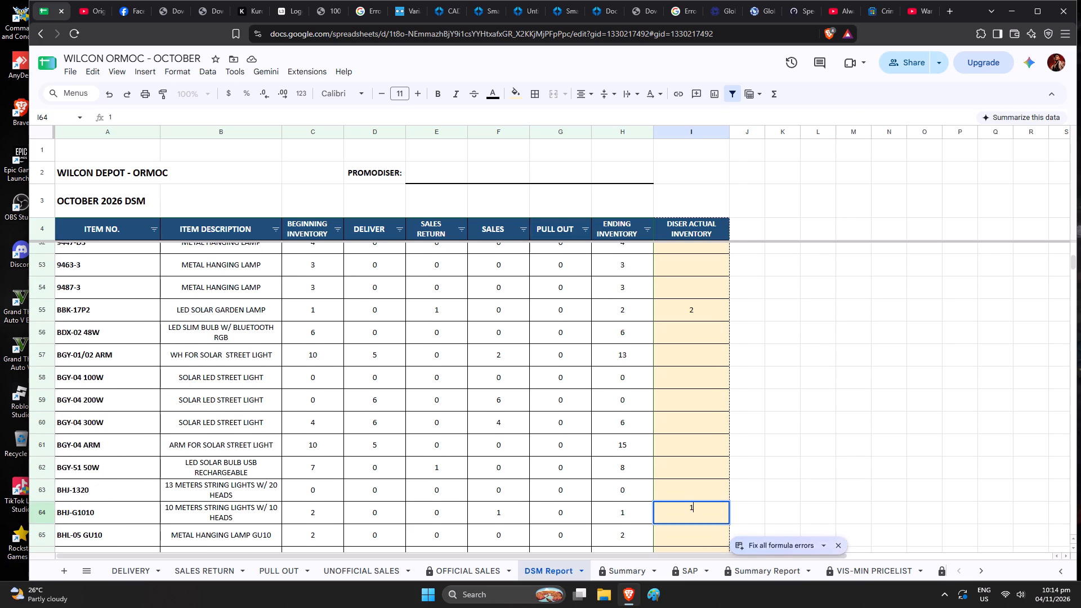
left_click(857, 516)
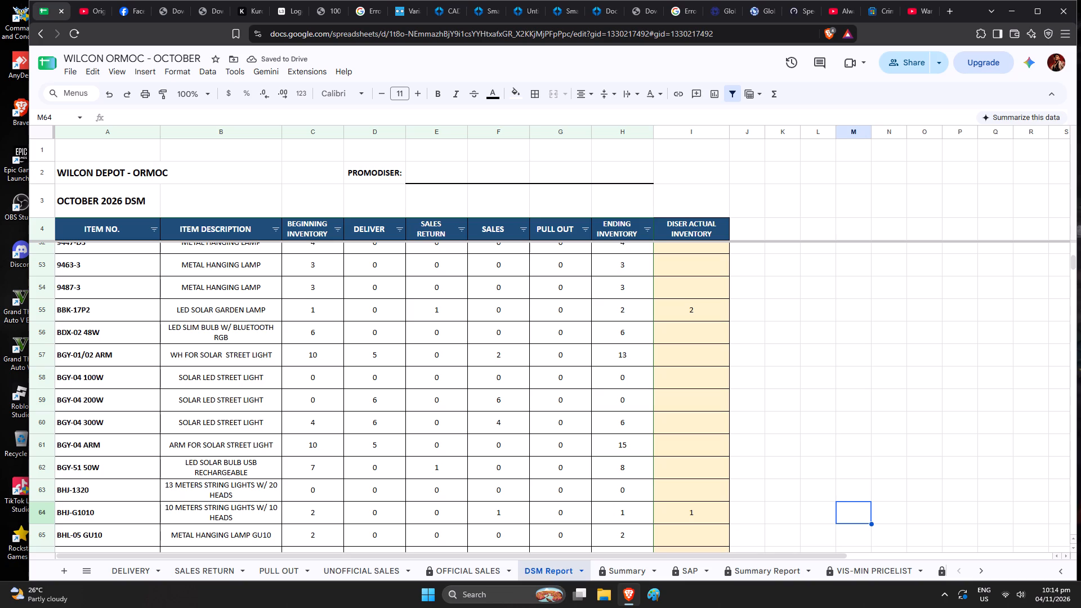
Enter 1 as the Diser Actual Inventory for the 2031 BK table lamp.
scroll(262, 461, "down", 5)
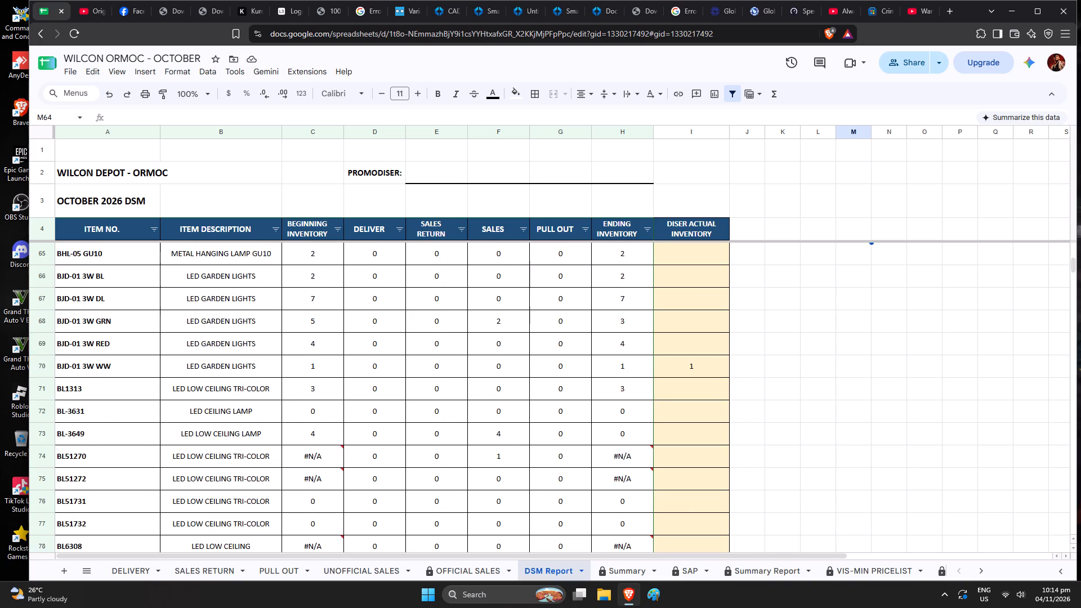
scroll(248, 472, "up", 20)
scroll(248, 472, "up", 3)
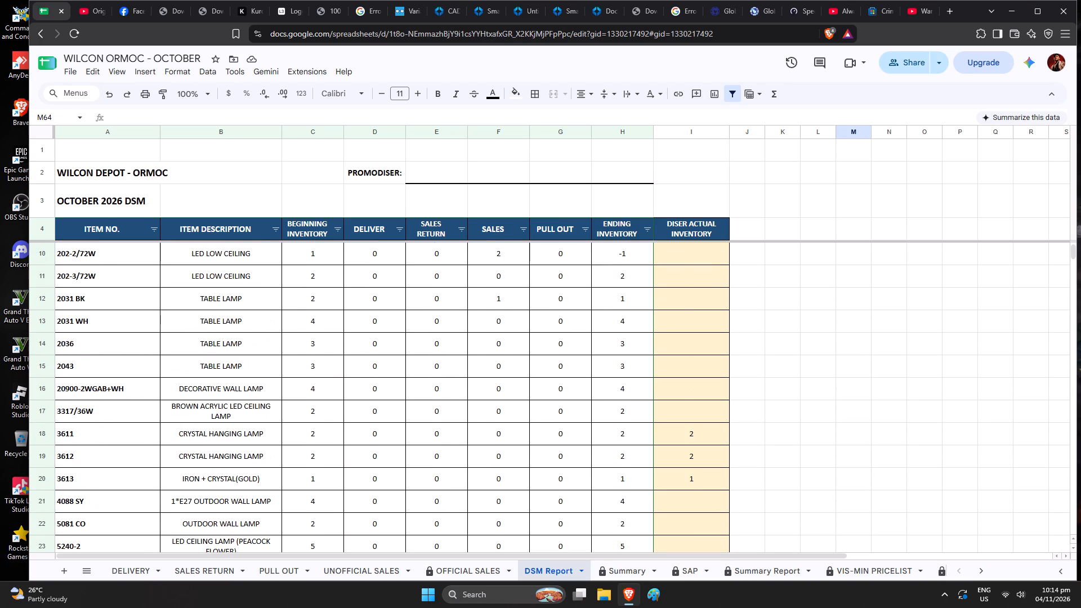
left_click(662, 350)
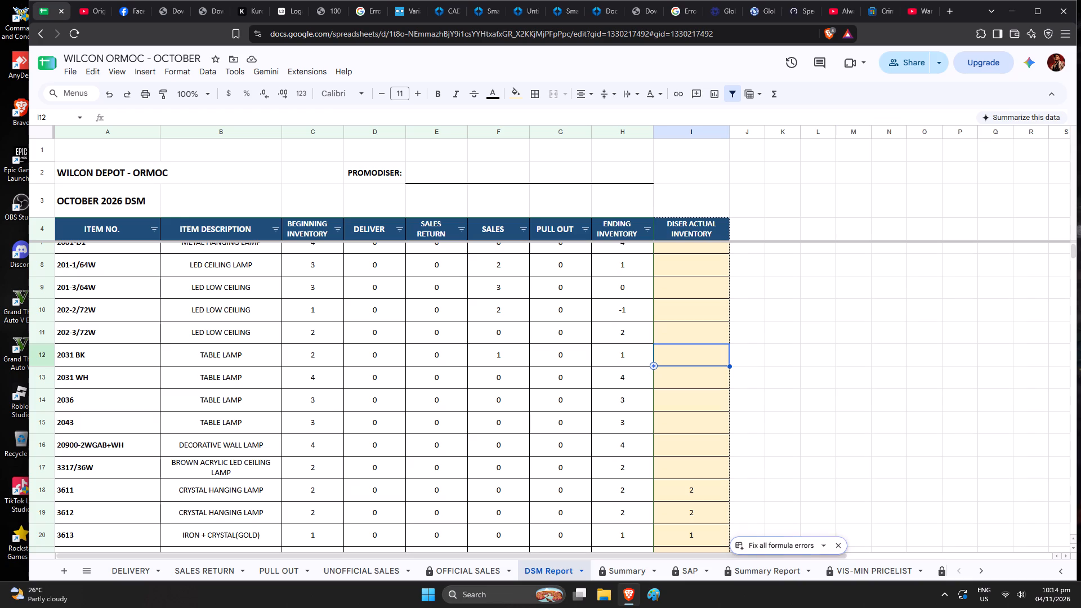
key("1")
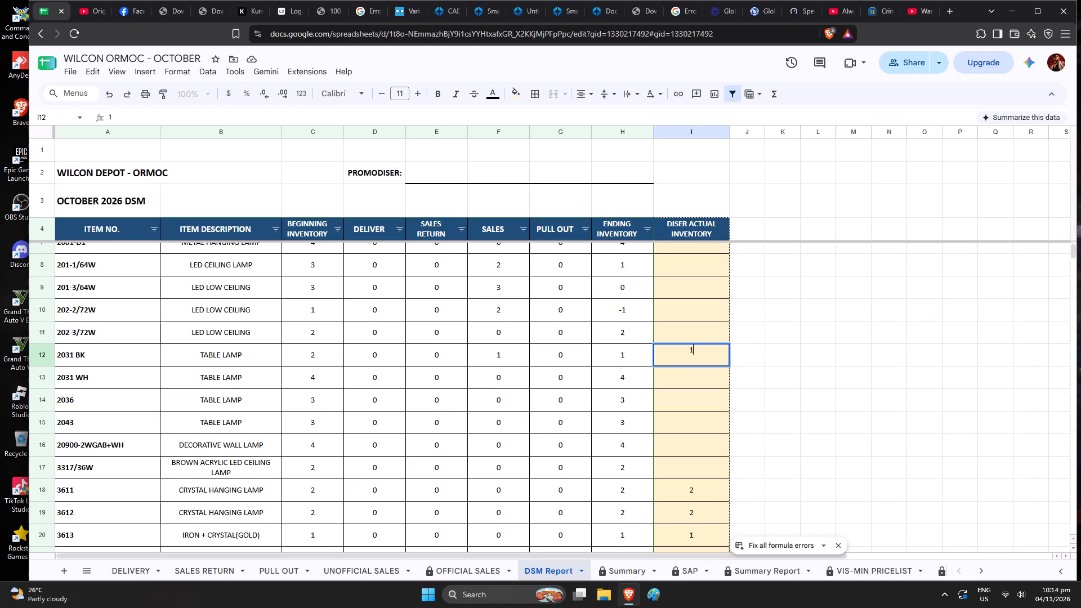
left_click(811, 419)
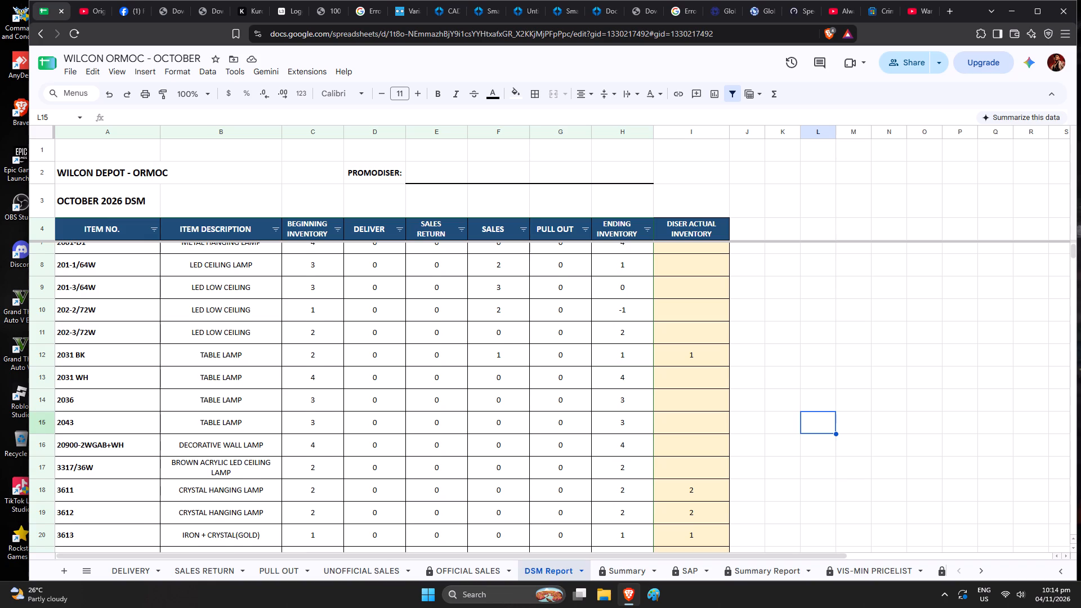
Enter 20 as the Diser Actual Inventory for the BL-971-S2 WH WW recessed downlight.
scroll(81, 458, "up", 5)
scroll(82, 458, "down", 9)
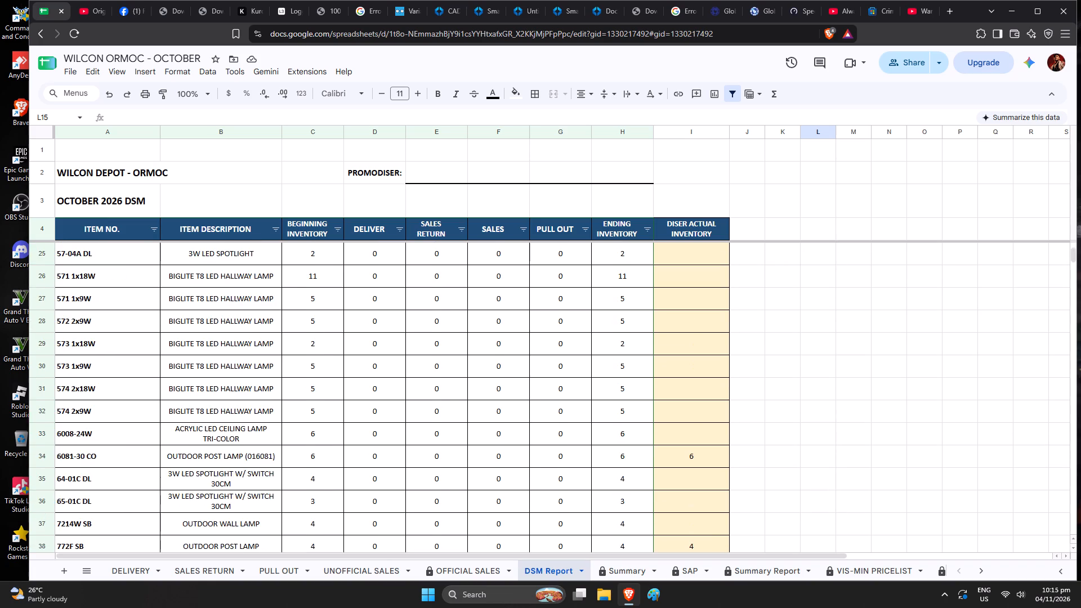
scroll(83, 458, "down", 8)
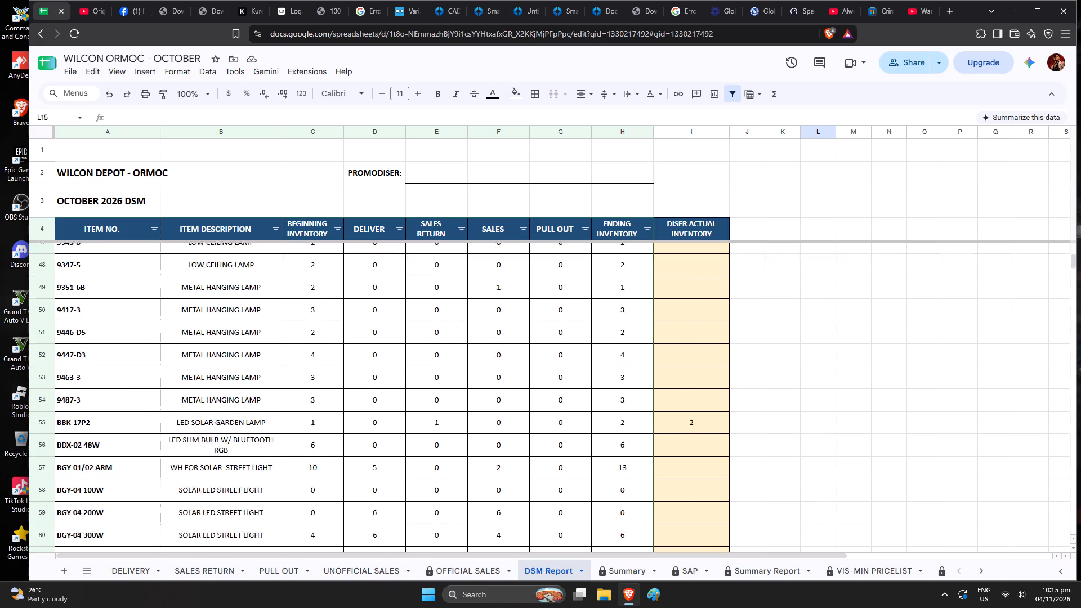
scroll(99, 485, "down", 3)
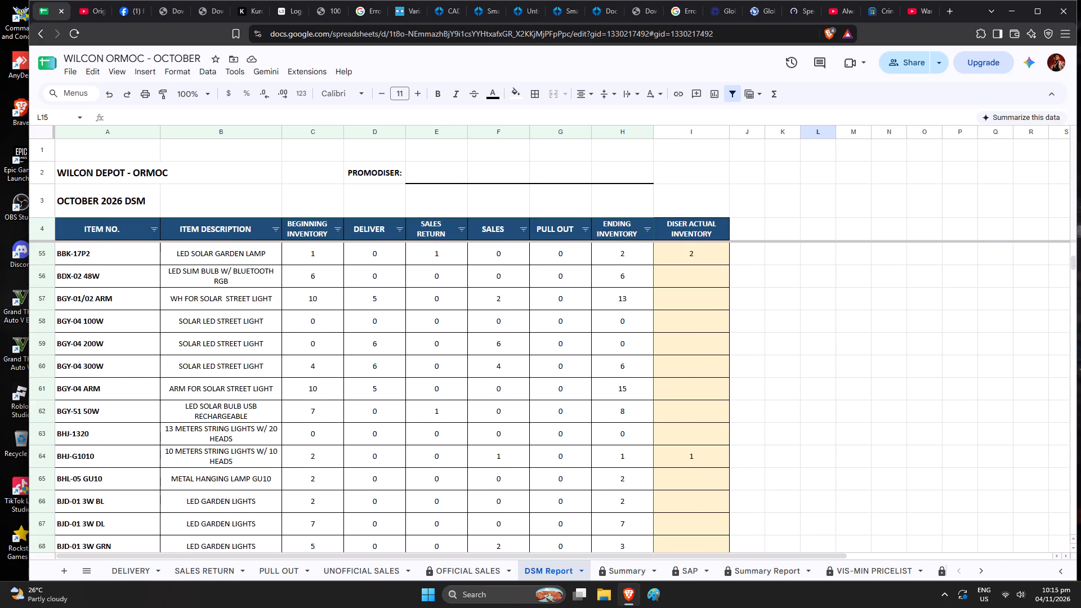
scroll(93, 491, "down", 3)
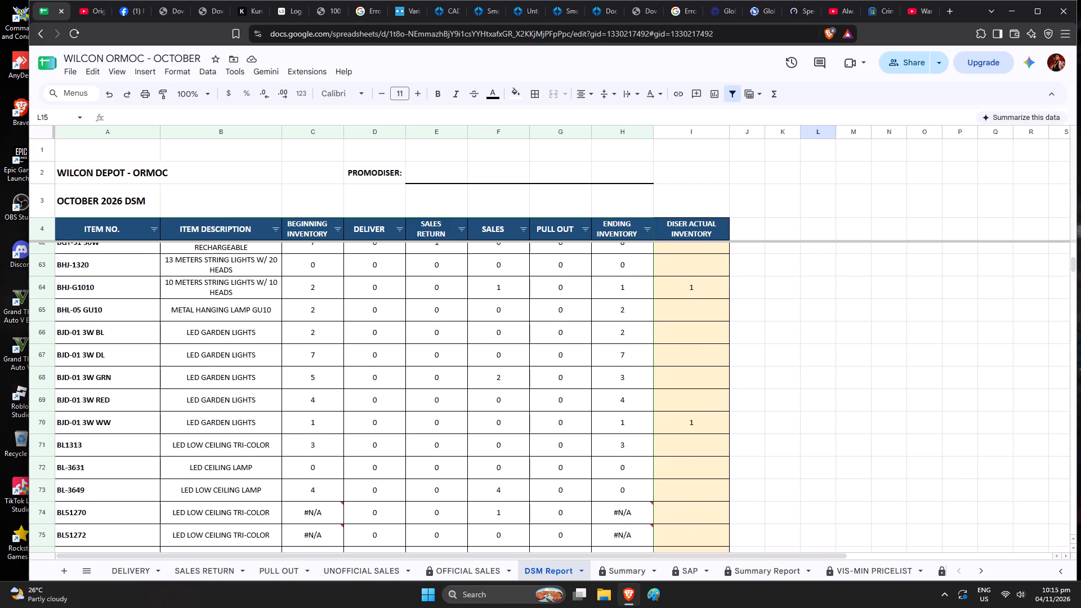
scroll(66, 521, "down", 4)
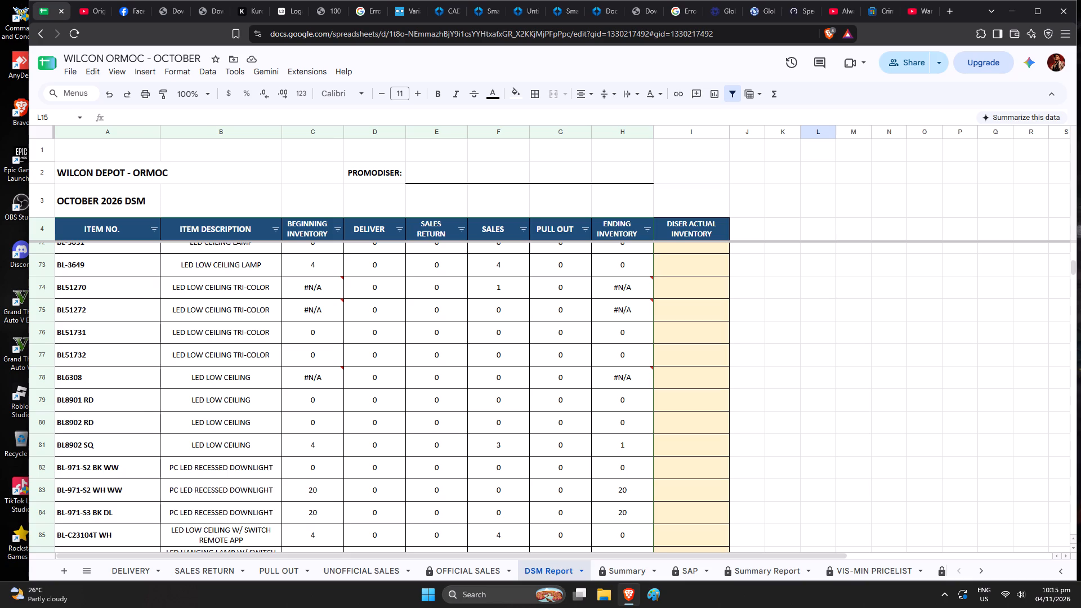
left_click(681, 493)
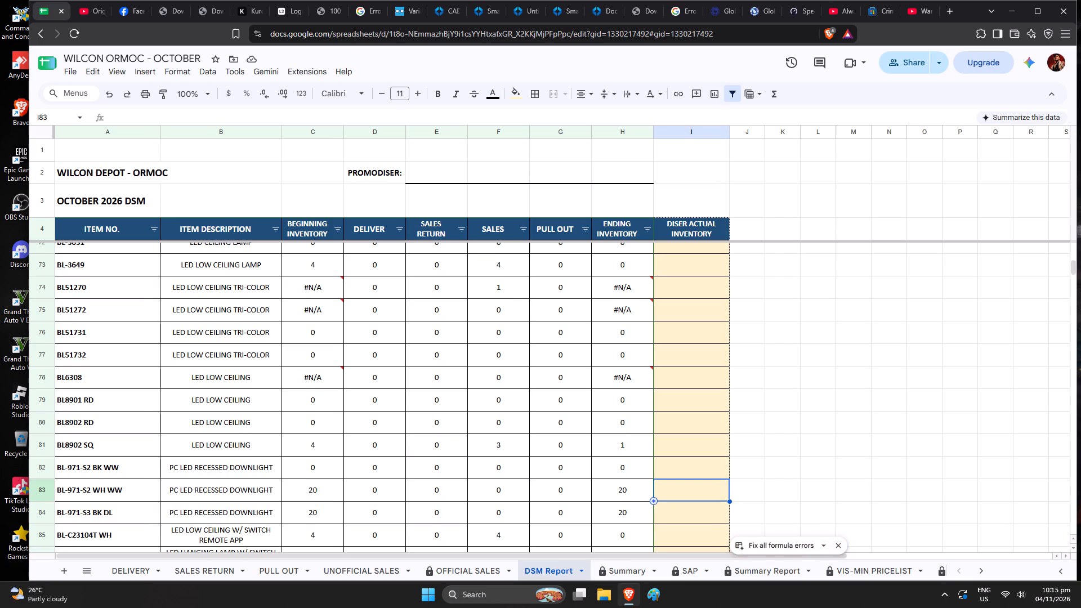
key("2")
key("0")
left_click(837, 513)
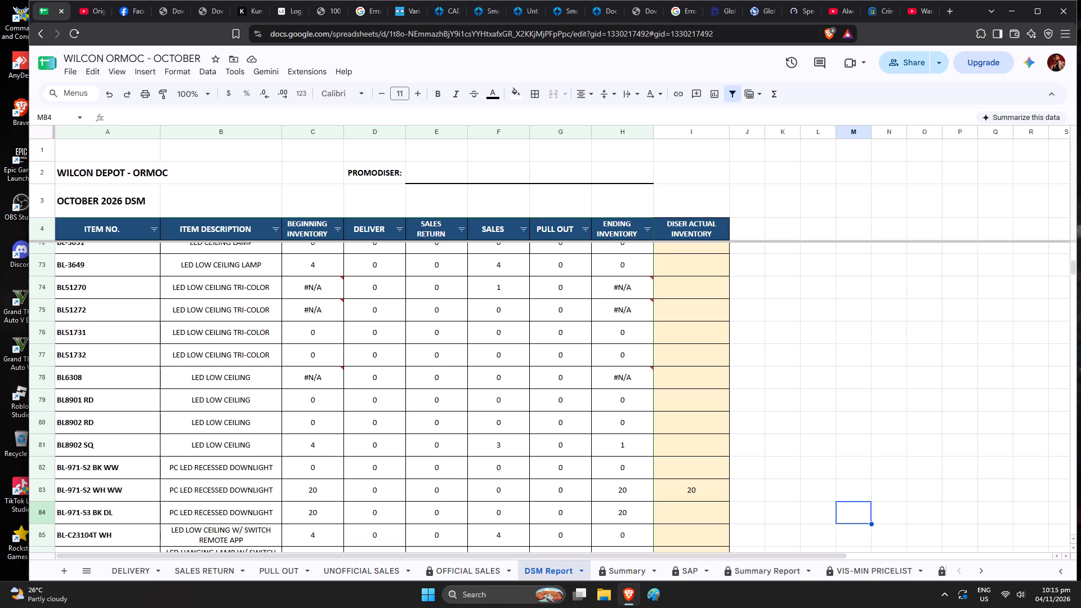
Enter 20 as the Diser Actual Inventory for the BL-971-S3 BK DL recessed downlight.
left_click(691, 515)
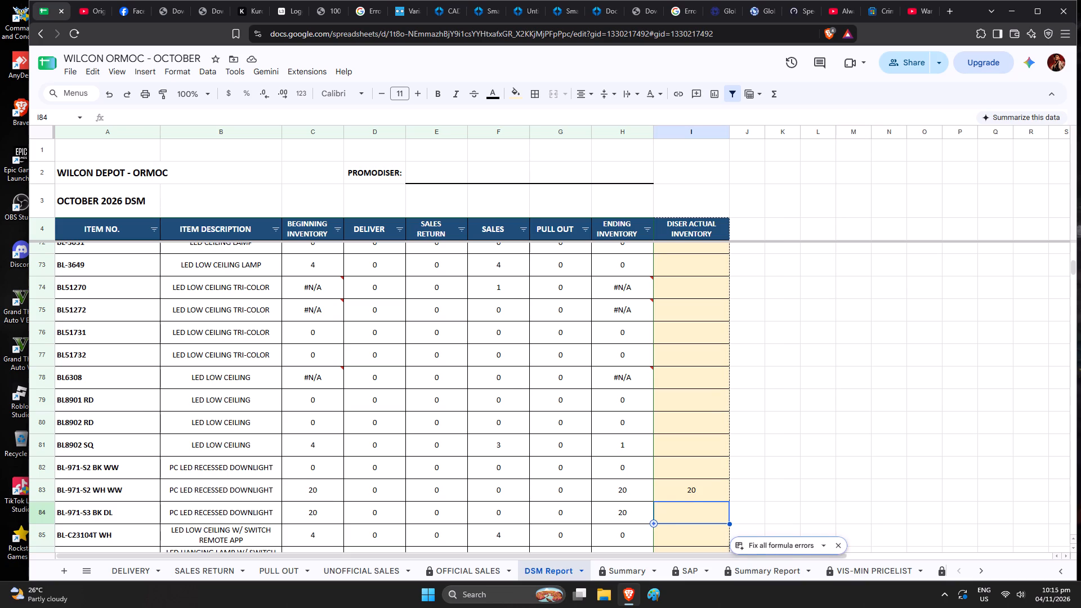
type("20")
left_click(835, 497)
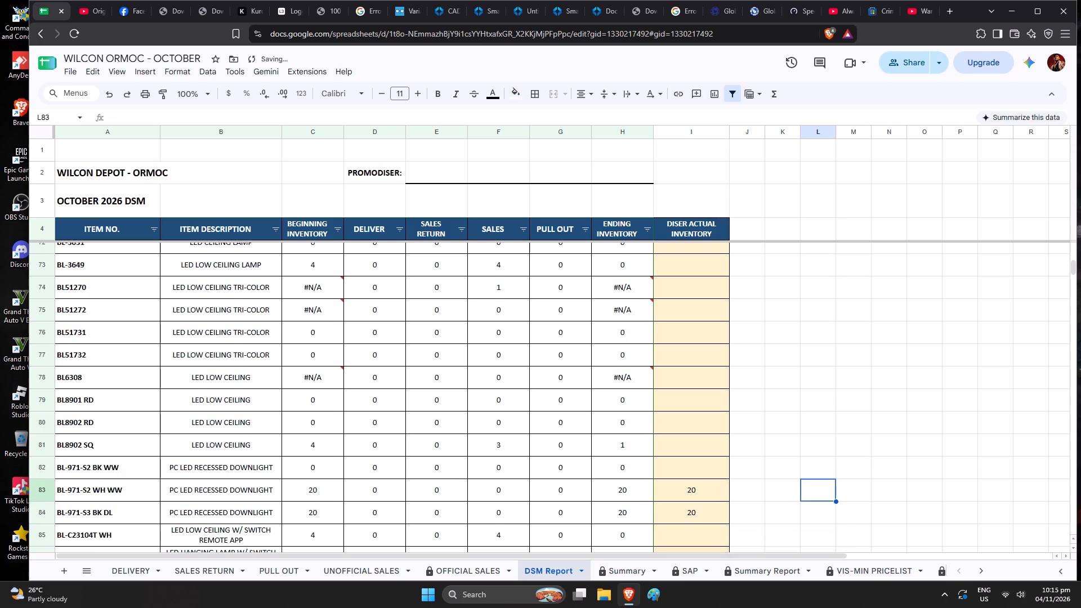
Examine the OFFICIAL SALES sheet's item list and its Total Sales column.
left_click(464, 569)
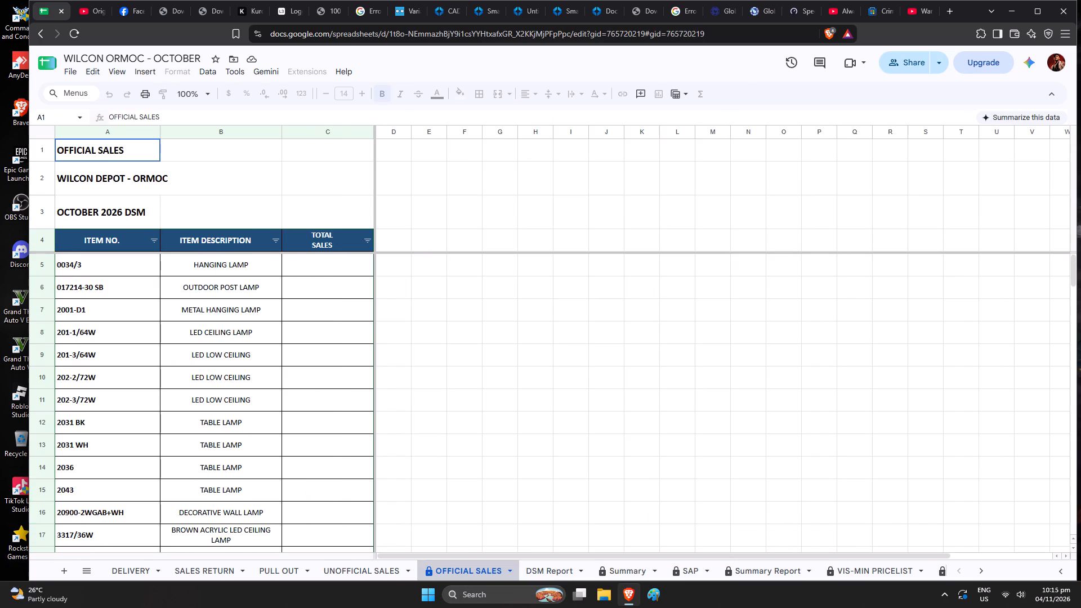
scroll(172, 477, "up", 2)
scroll(490, 371, "down", 1)
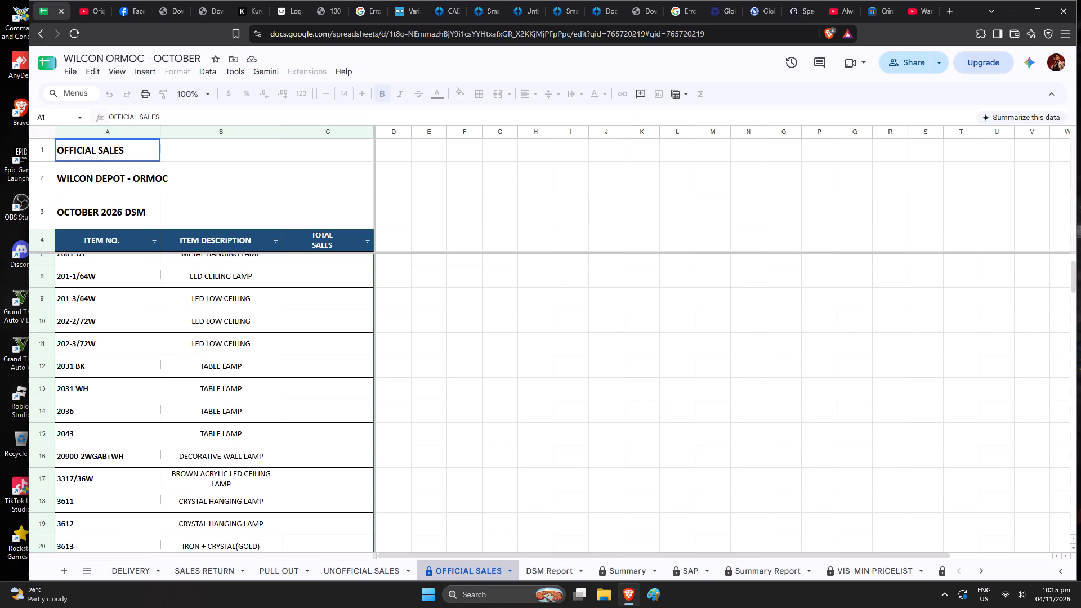
scroll(379, 455, "up", 4)
scroll(384, 457, "down", 5)
scroll(384, 457, "up", 4)
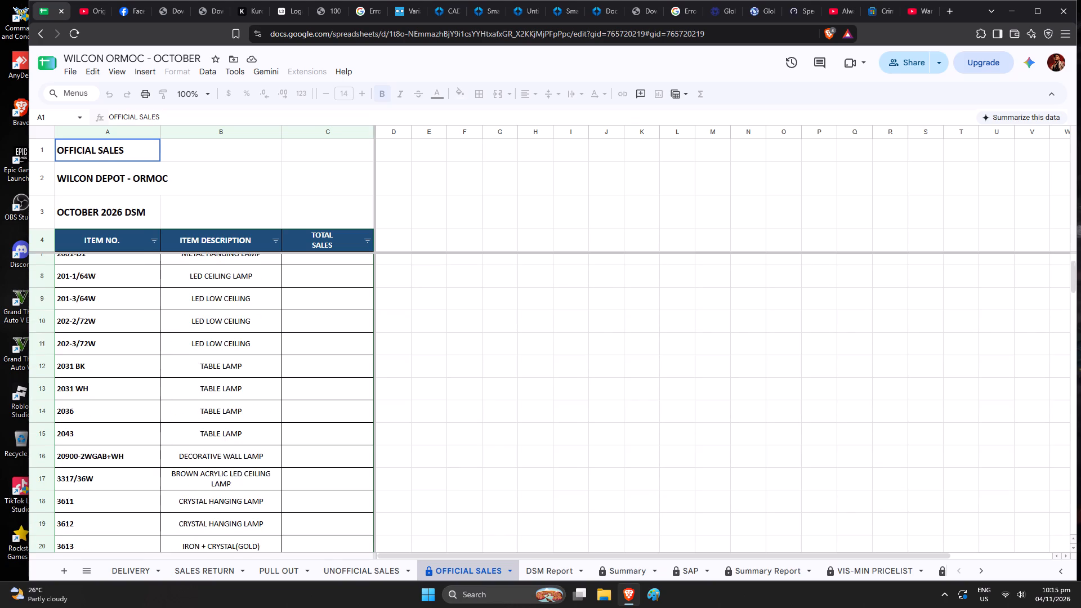
scroll(384, 457, "up", 8)
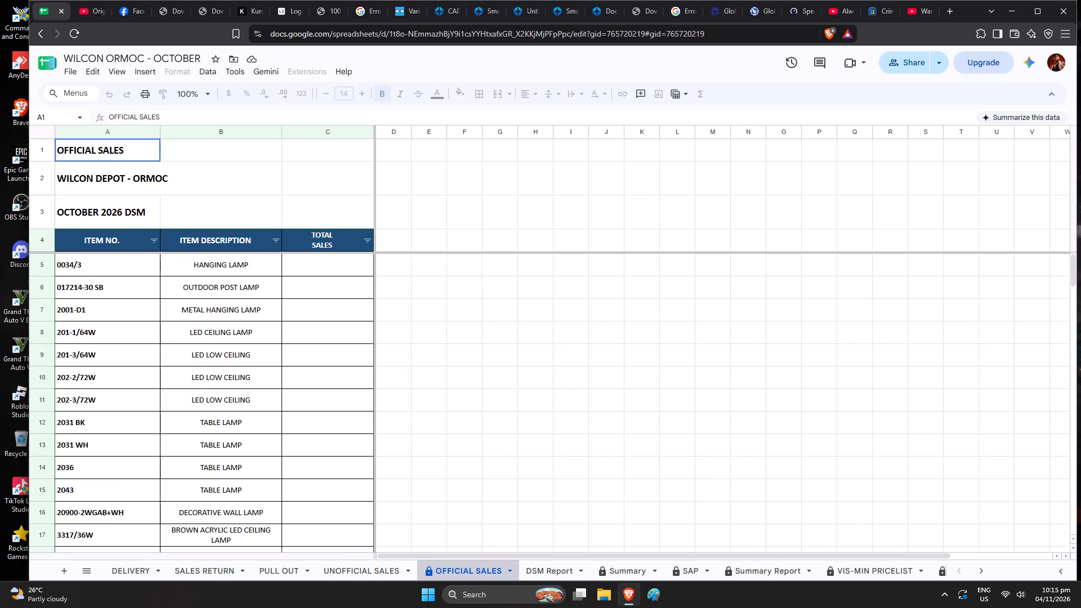
scroll(589, 226, "up", 6)
left_click_drag(1078, 258, 1068, 288)
left_click_drag(1074, 269, 1079, 252)
left_click_drag(1079, 252, 1077, 180)
left_click_drag(1073, 272, 1065, 275)
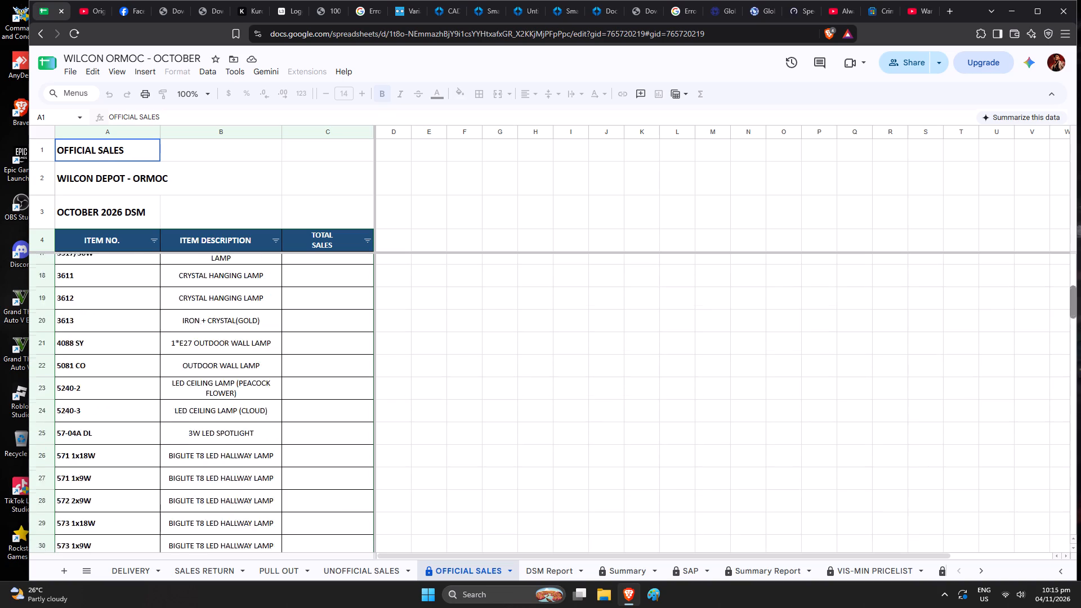
left_click_drag(1065, 275, 1058, 155)
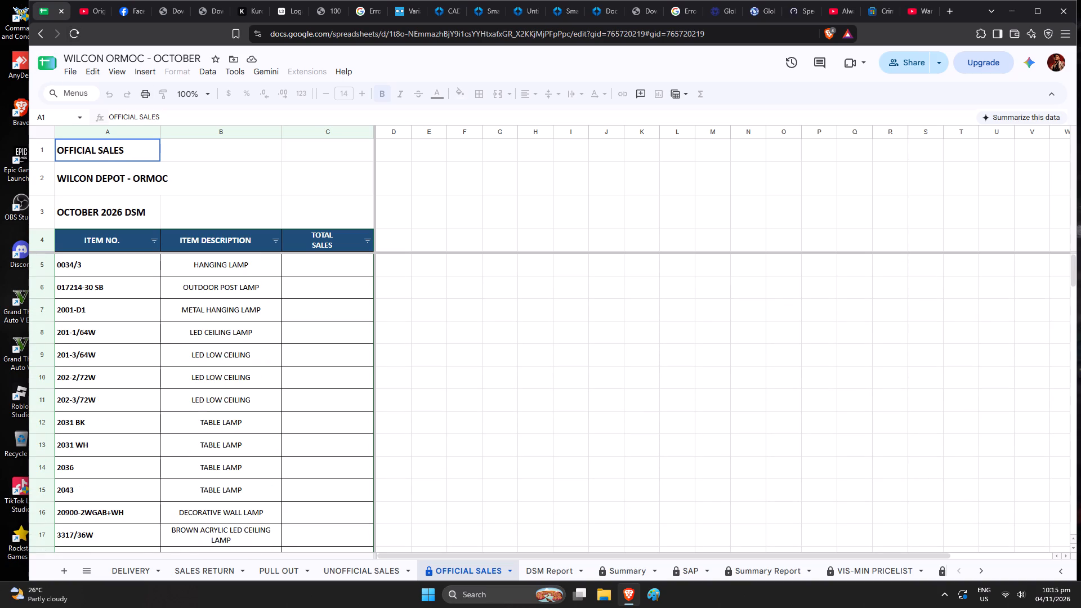
left_click_drag(375, 208, 908, 284)
Return to the DSM Report sheet.
left_click(377, 573)
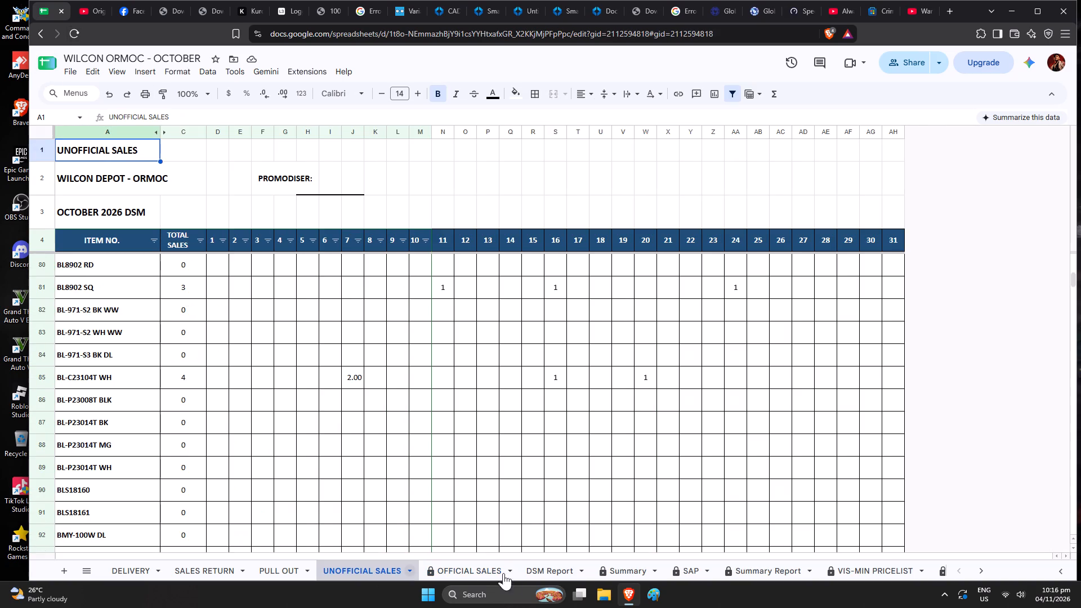
left_click(484, 567)
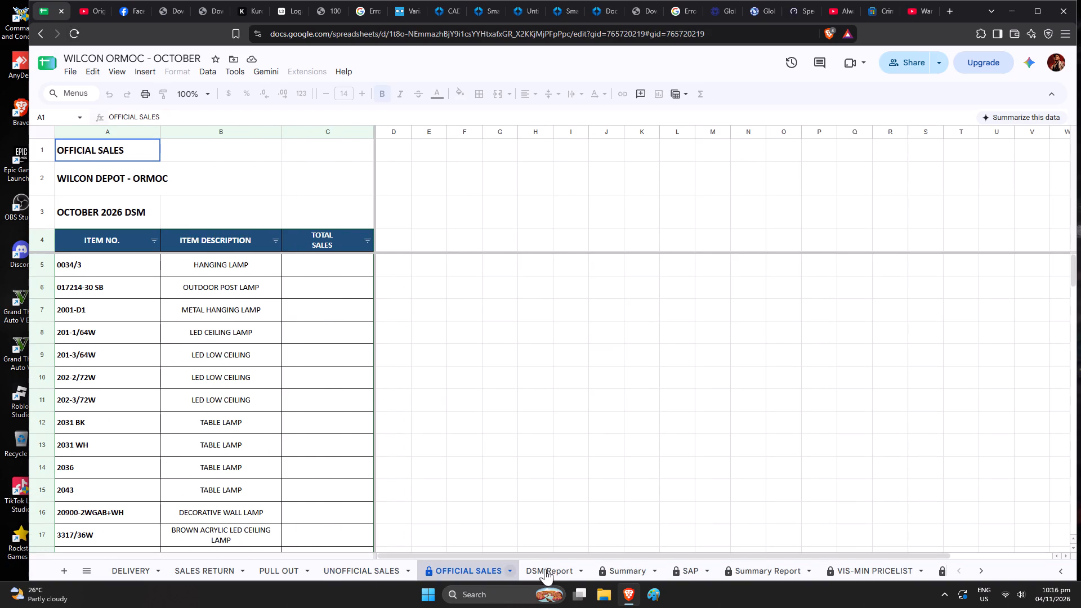
left_click(546, 567)
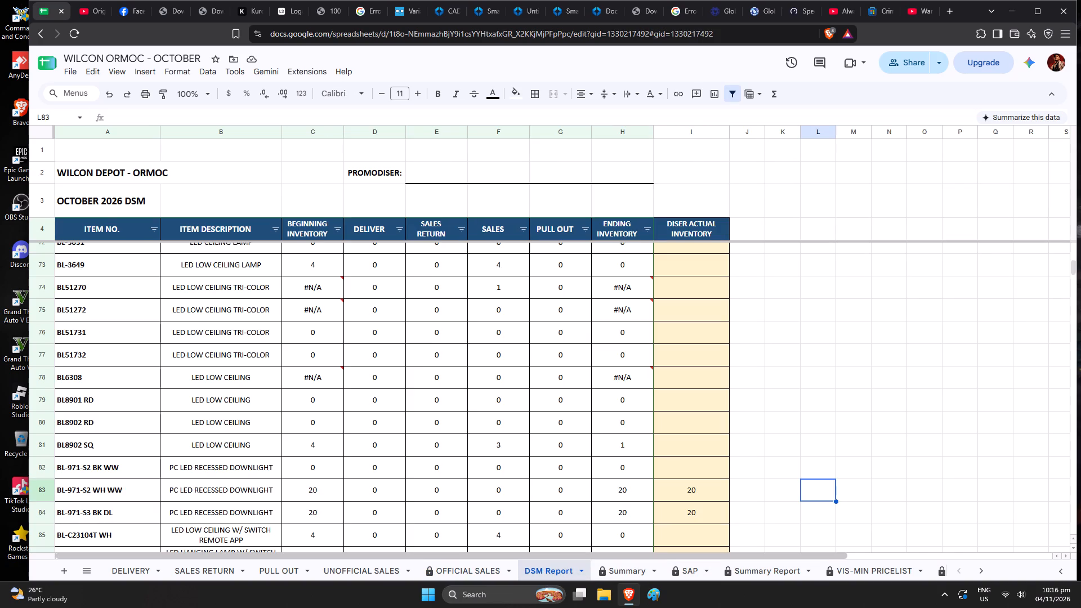
left_click(787, 522)
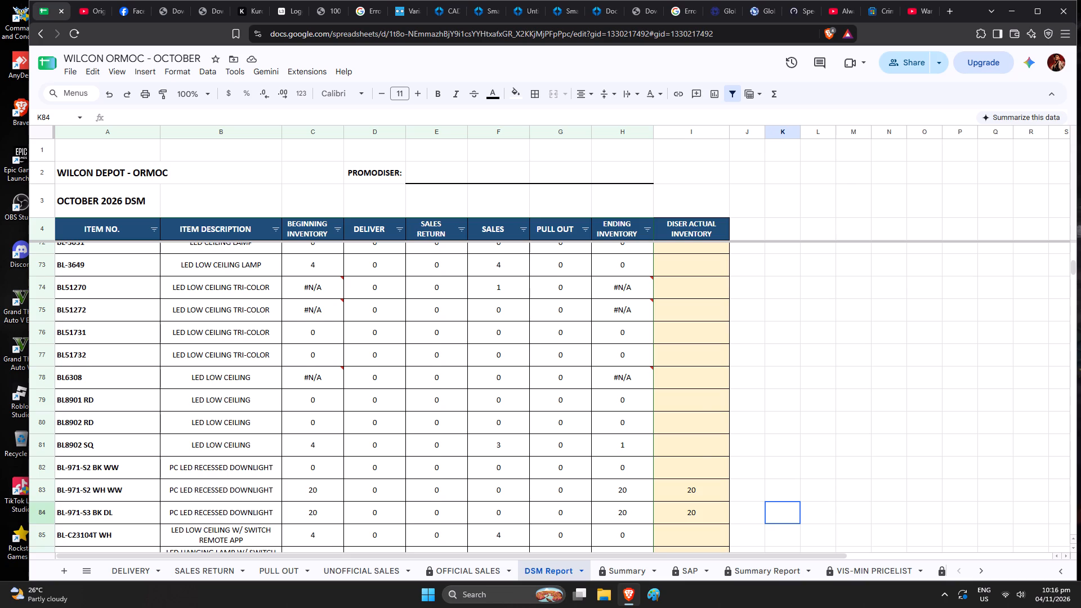
left_click(856, 438)
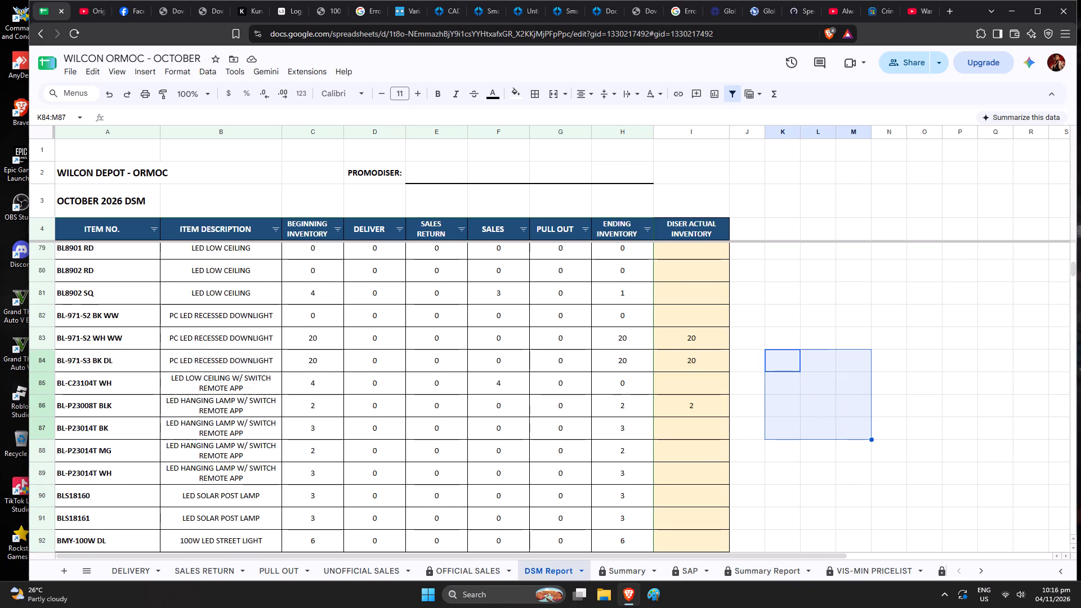
left_click(1052, 280)
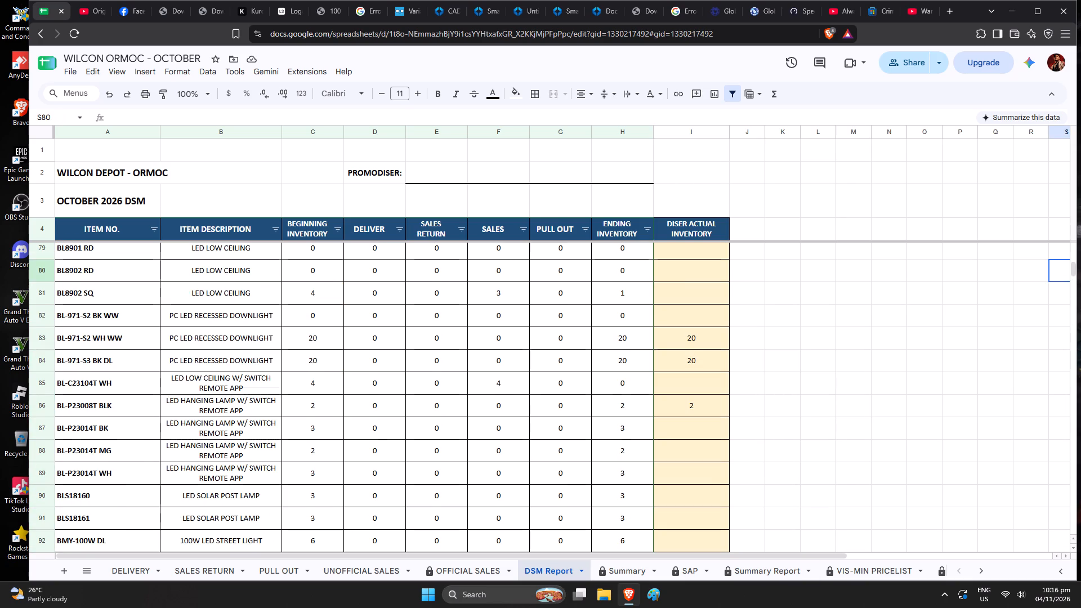
Enter the Diser Actual Inventory for the BJD-01 3W garden lights: 3 for GRN, 7 for DL, 4 for RED and 2 for BL.
scroll(154, 406, "up", 2)
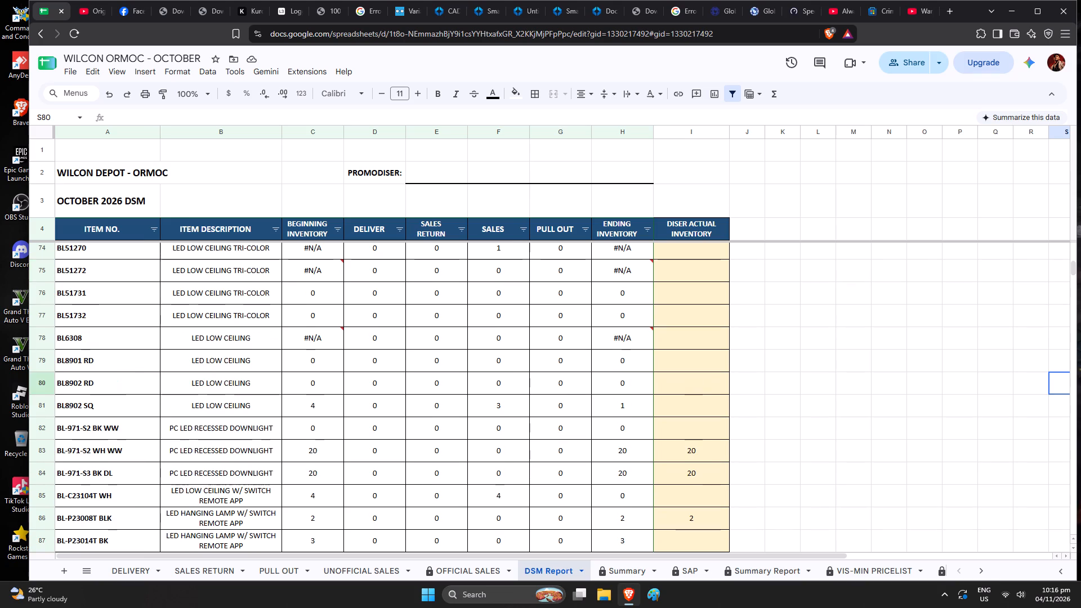
scroll(147, 410, "up", 4)
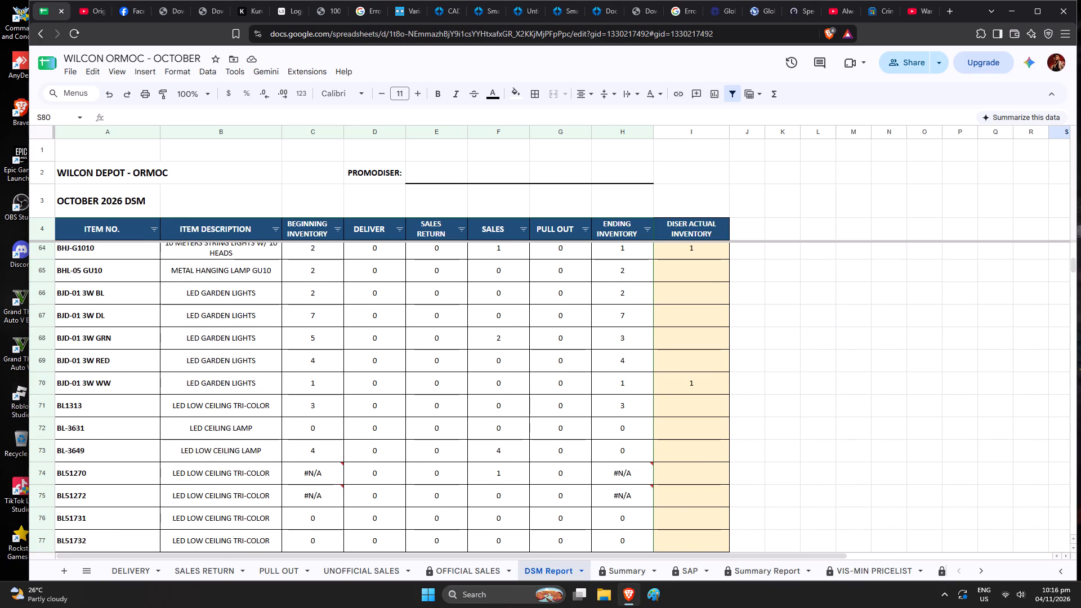
left_click(682, 337)
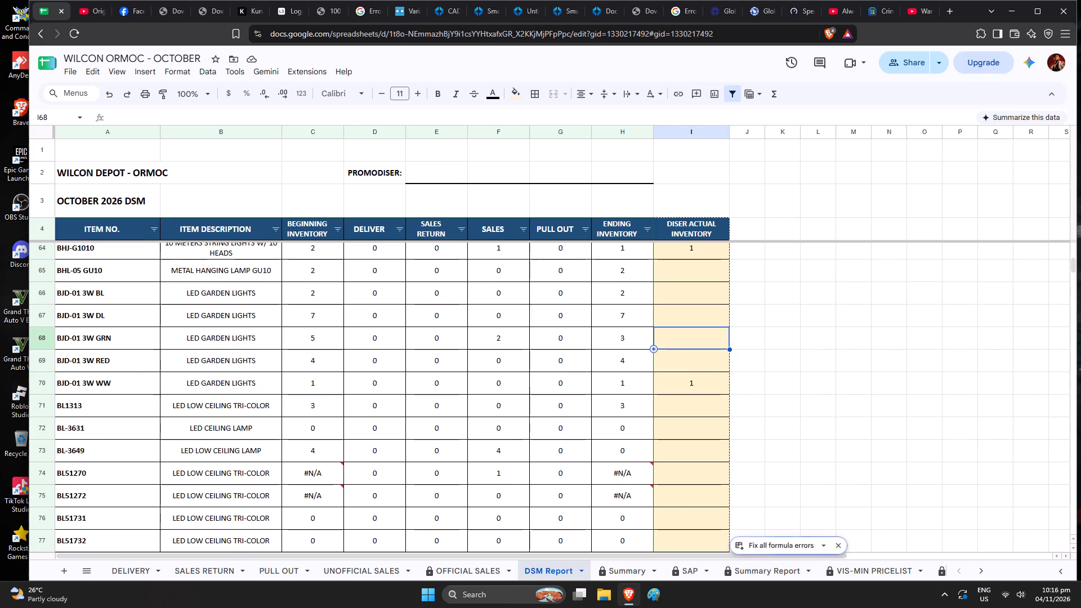
key("3")
left_click(802, 380)
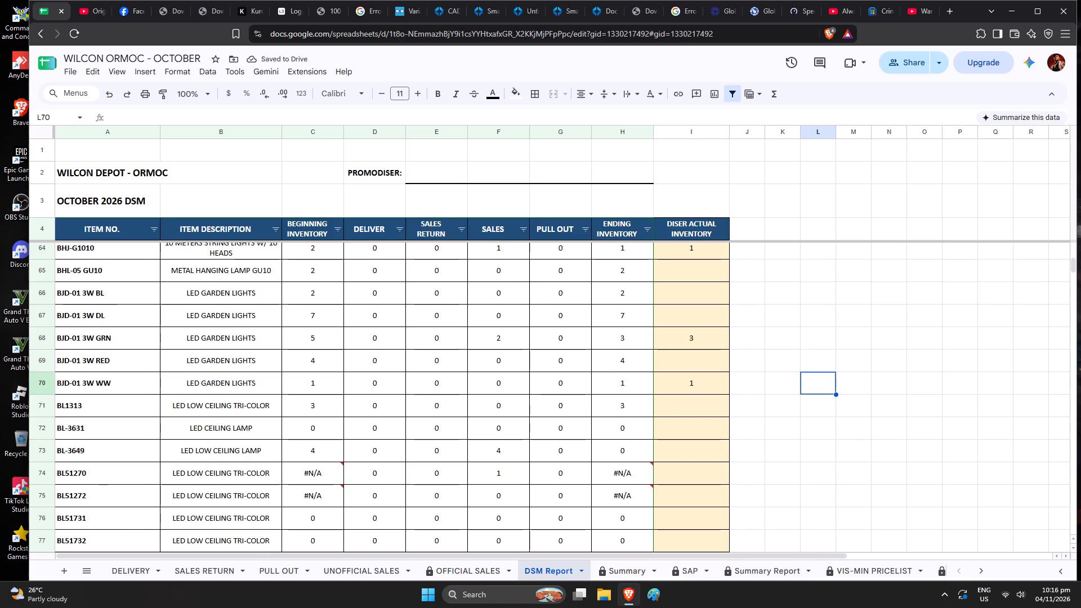
left_click(676, 312)
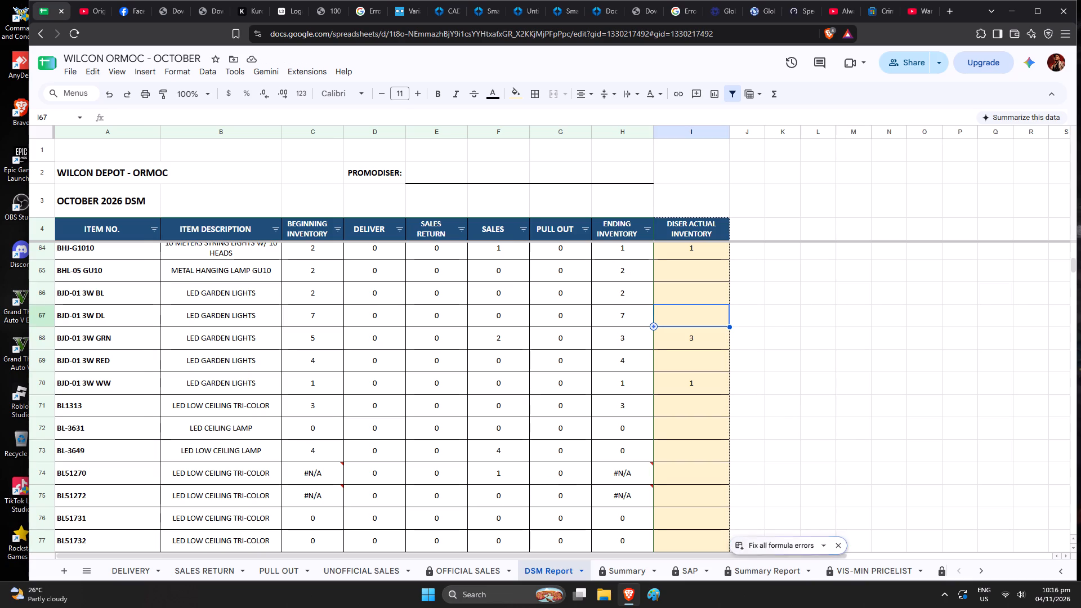
key("7")
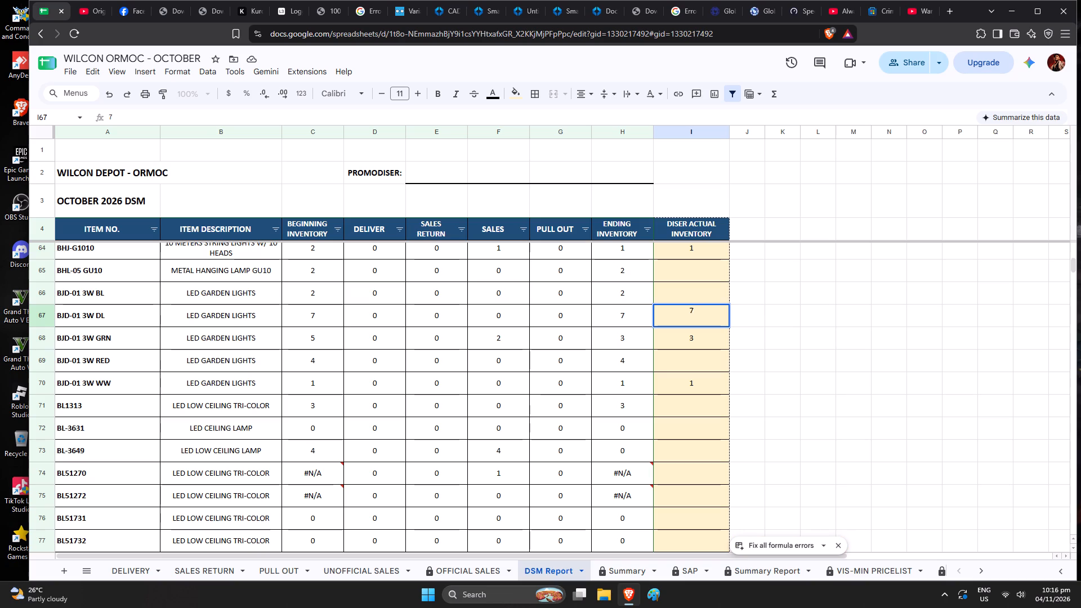
left_click(676, 366)
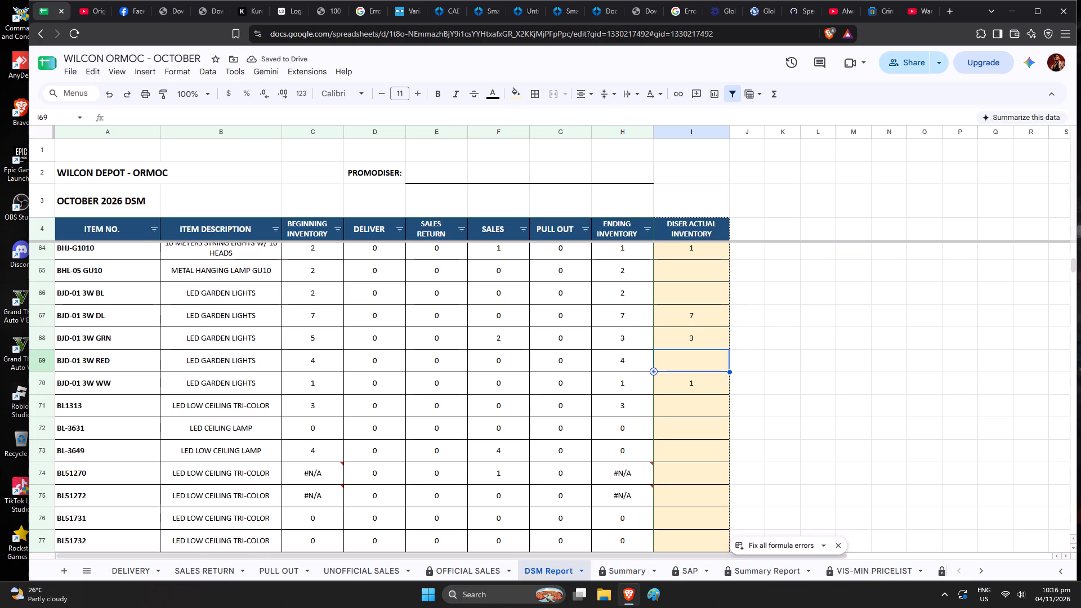
key("4")
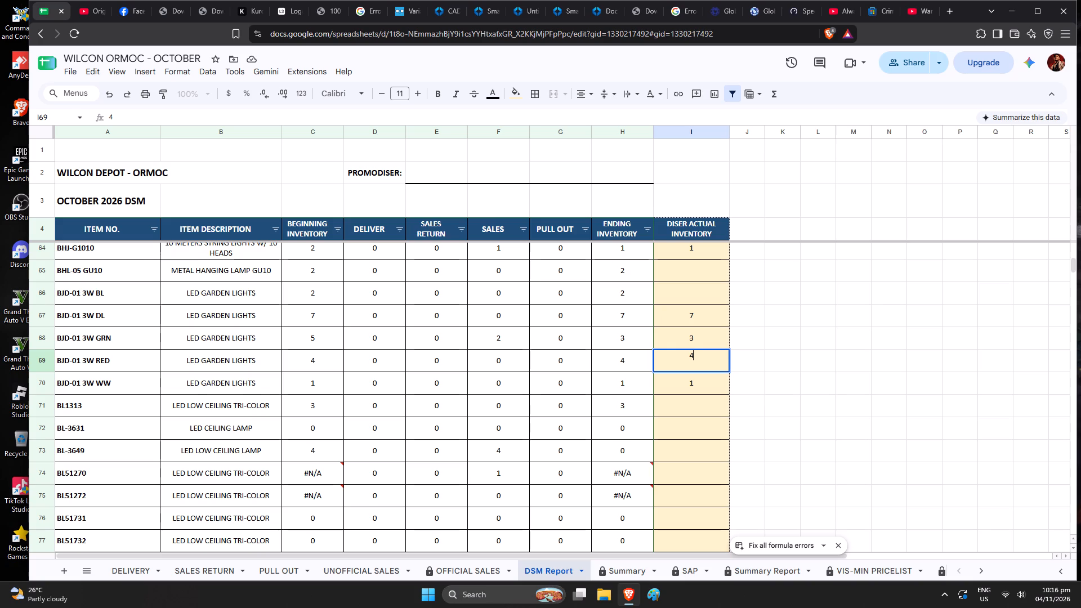
left_click(693, 292)
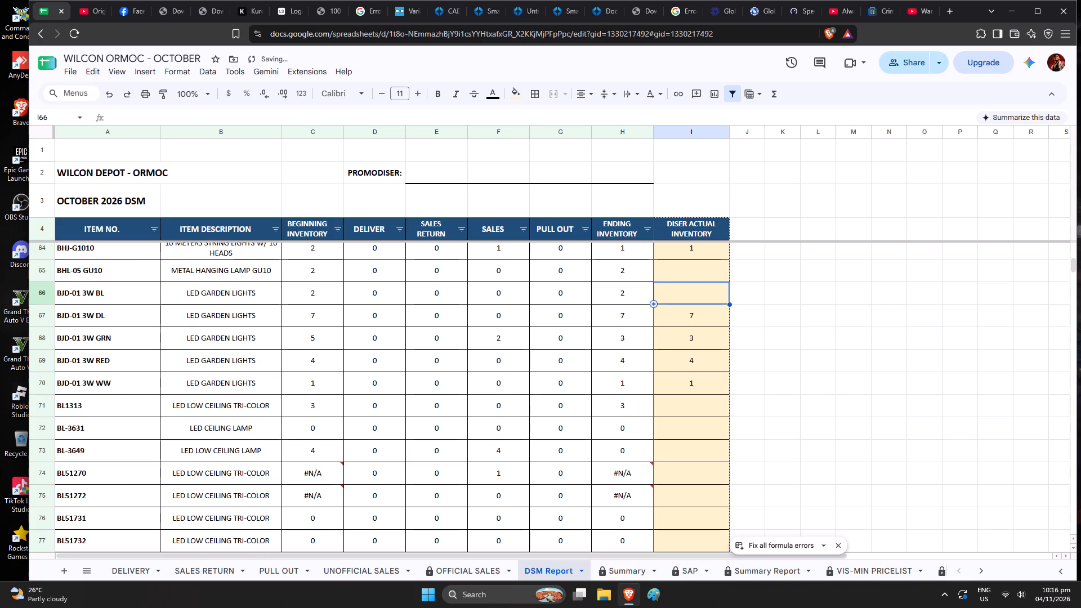
key("2")
left_click(772, 345)
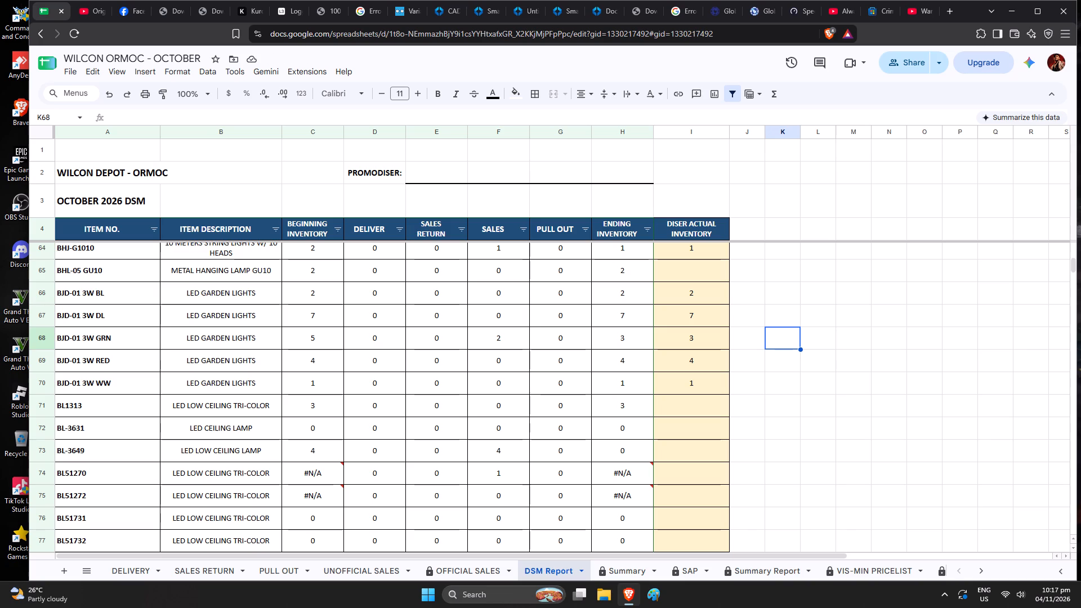
Enter 3 as the Diser Actual Inventory for the BL-P23014T WH hanging lamp.
scroll(136, 435, "down", 4)
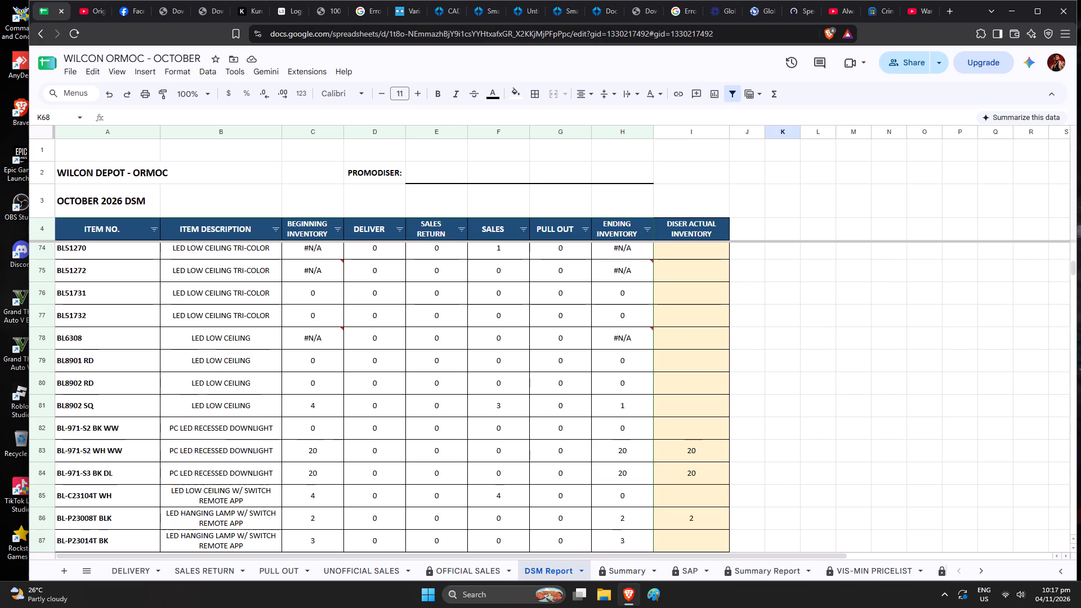
scroll(123, 525, "down", 1)
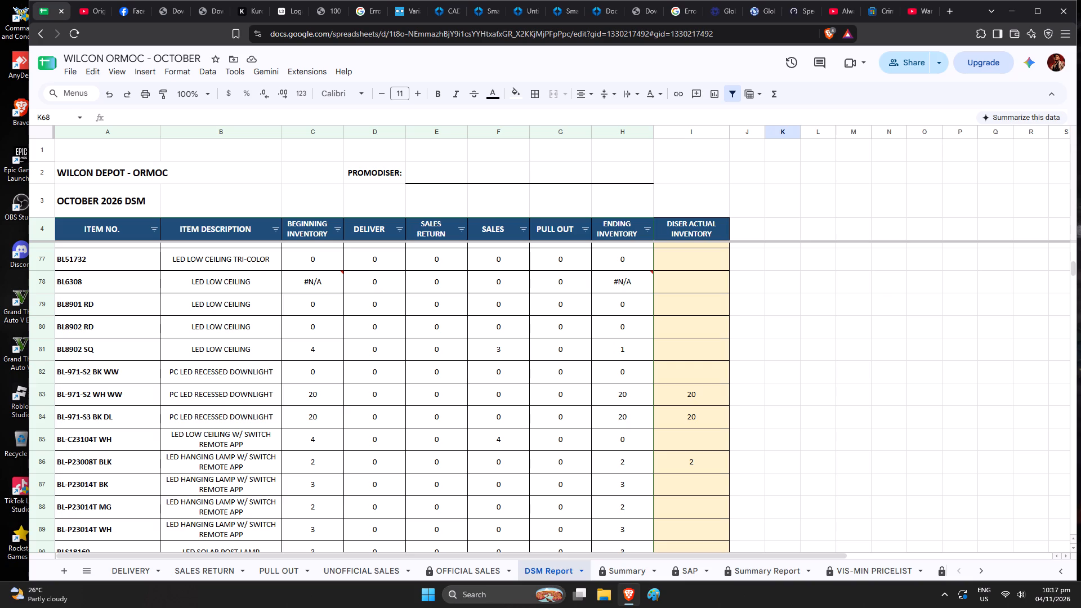
left_click(680, 531)
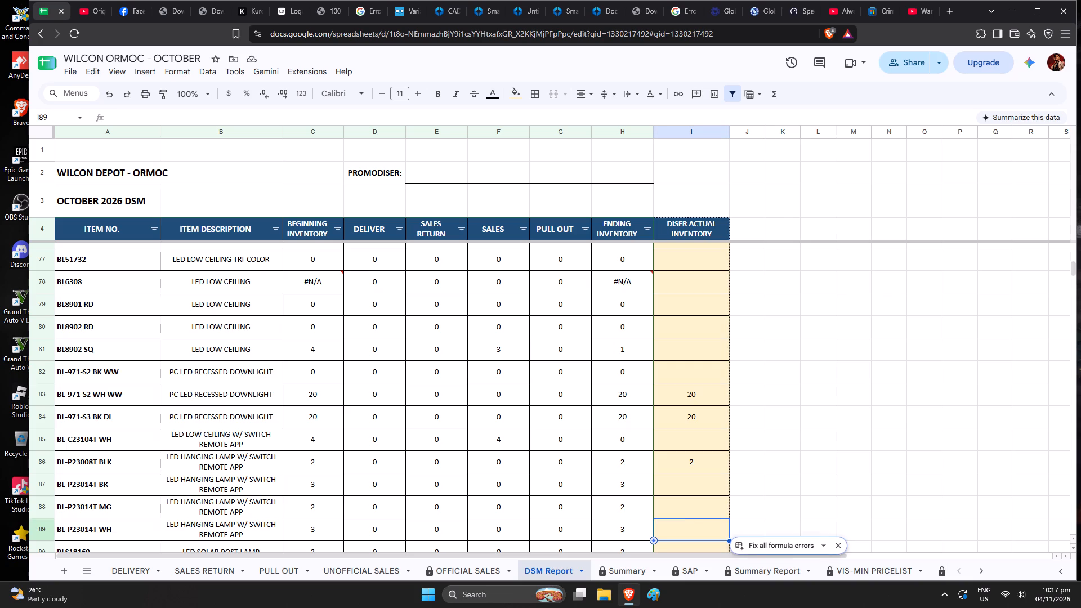
key("3")
left_click(1049, 378)
Enter the Diser Actual Inventory for the other BL-P23014T hanging lamps: 2 for MG and 3 for BK.
left_click_drag(1071, 270, 1072, 277)
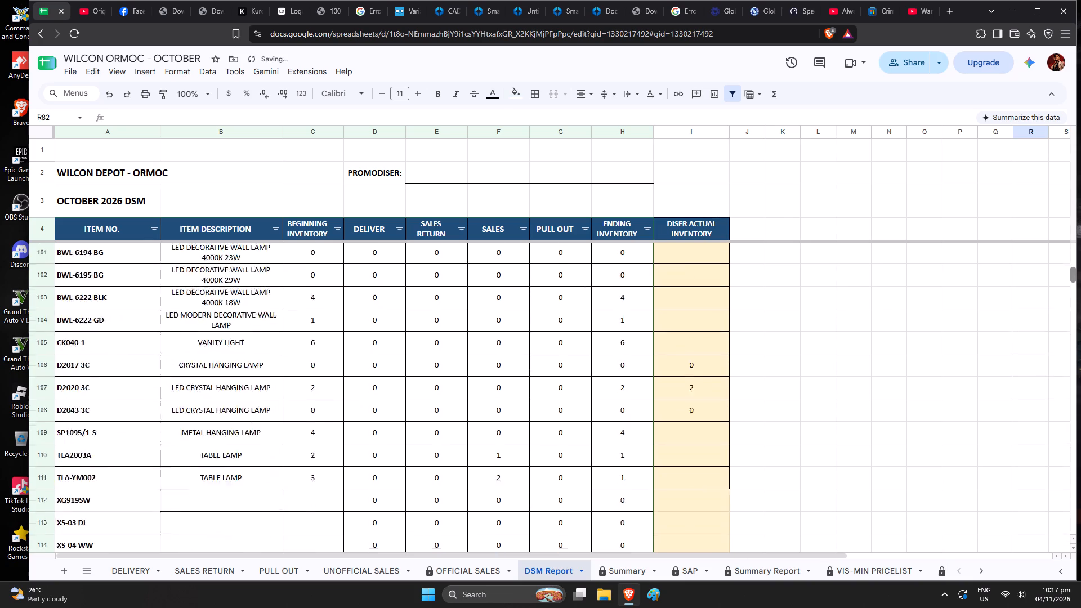
left_click_drag(1072, 277, 1073, 278)
scroll(602, 379, "up", 2)
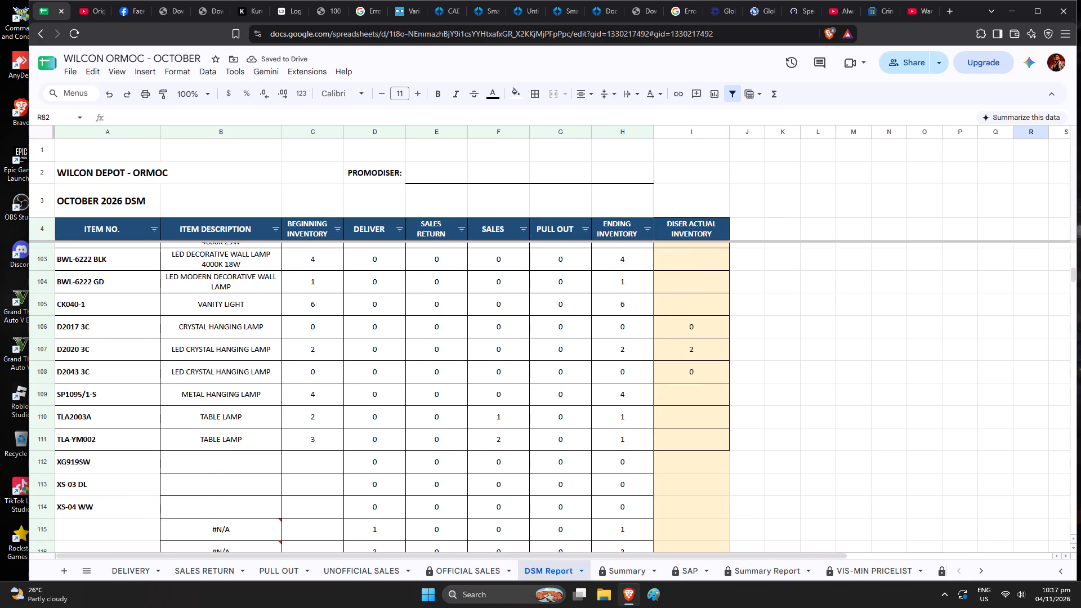
scroll(108, 400, "up", 8)
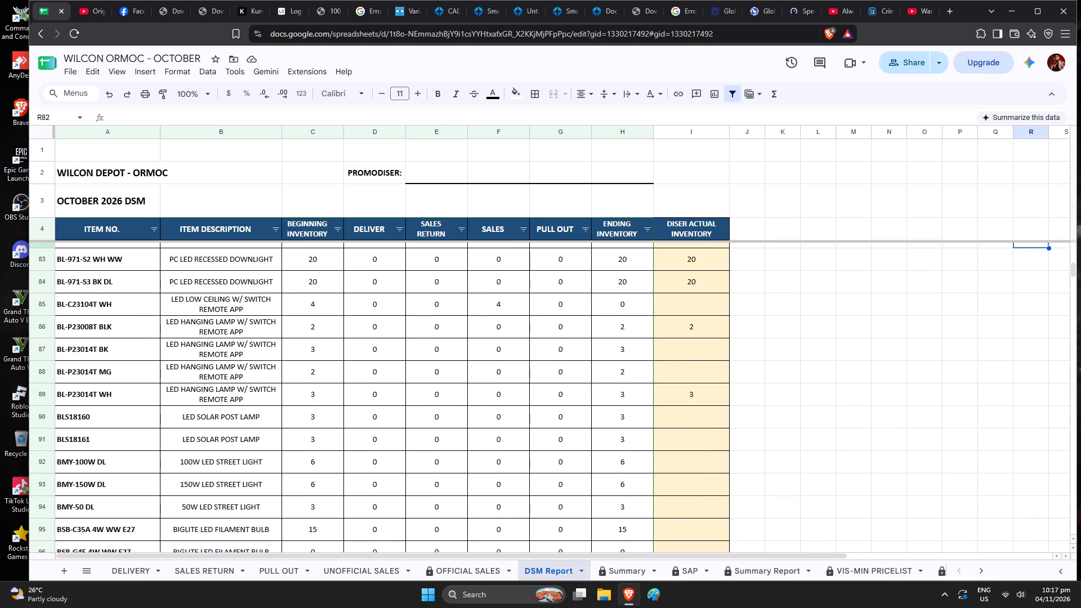
left_click(694, 373)
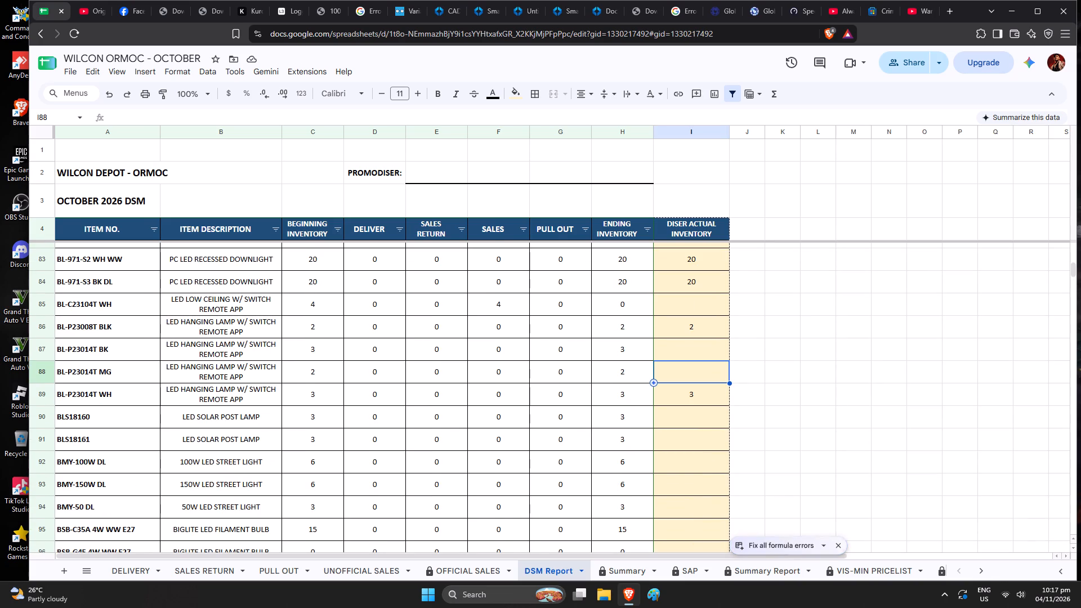
key("2")
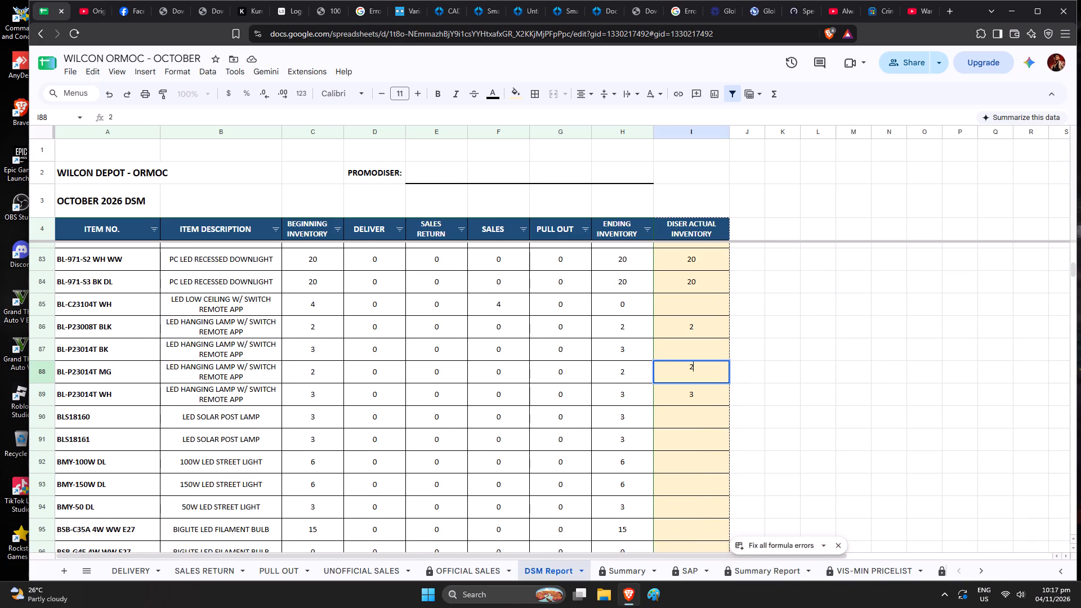
left_click(691, 346)
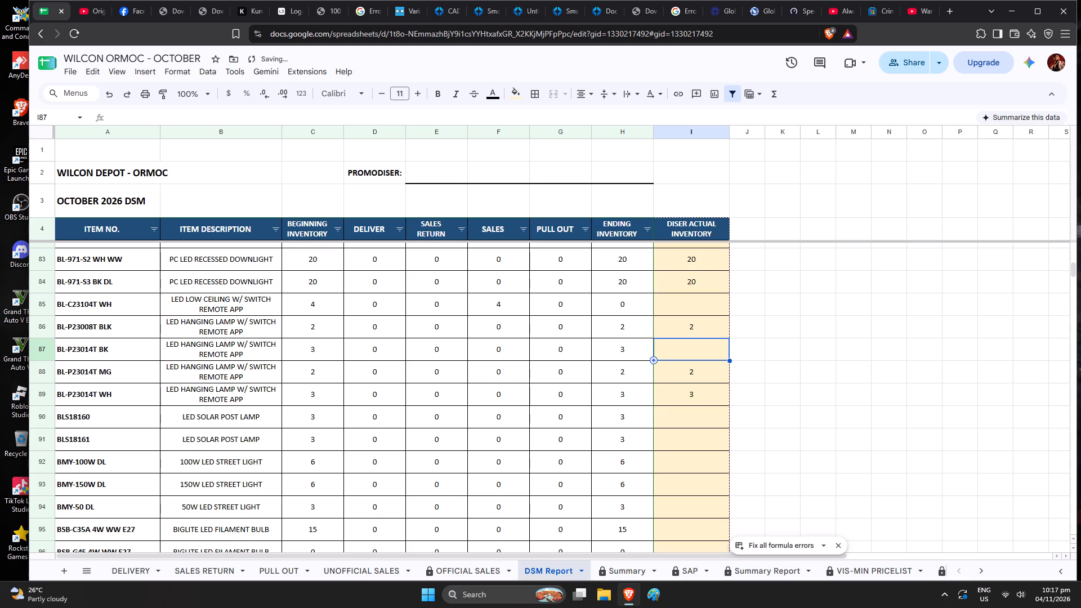
key("3")
left_click(778, 393)
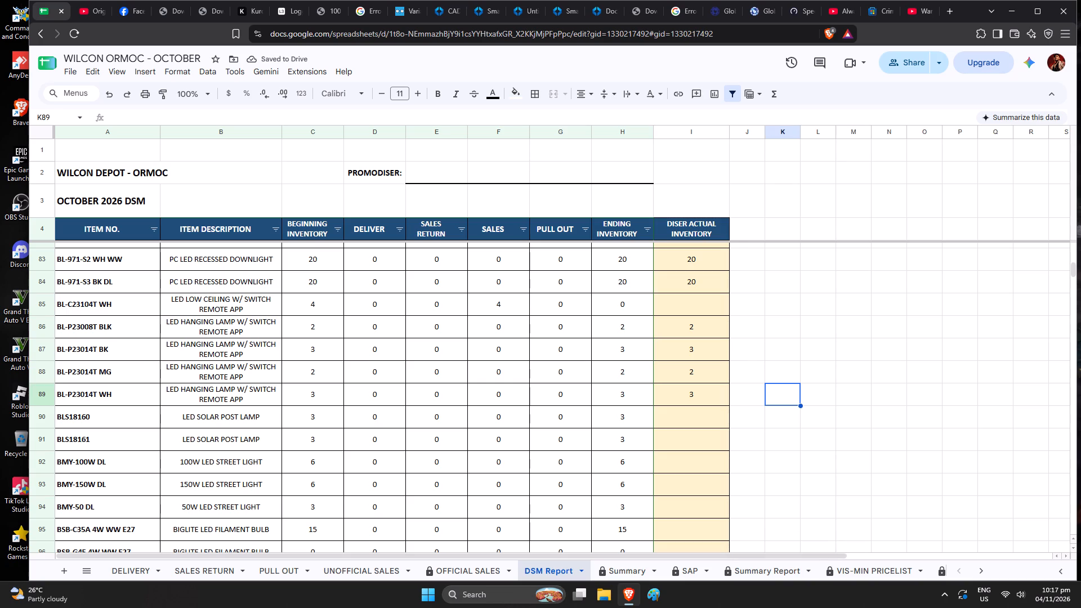
Enter 0 as the Diser Actual Inventory for the BL-C23104T WH LED low ceiling light.
left_click(682, 301)
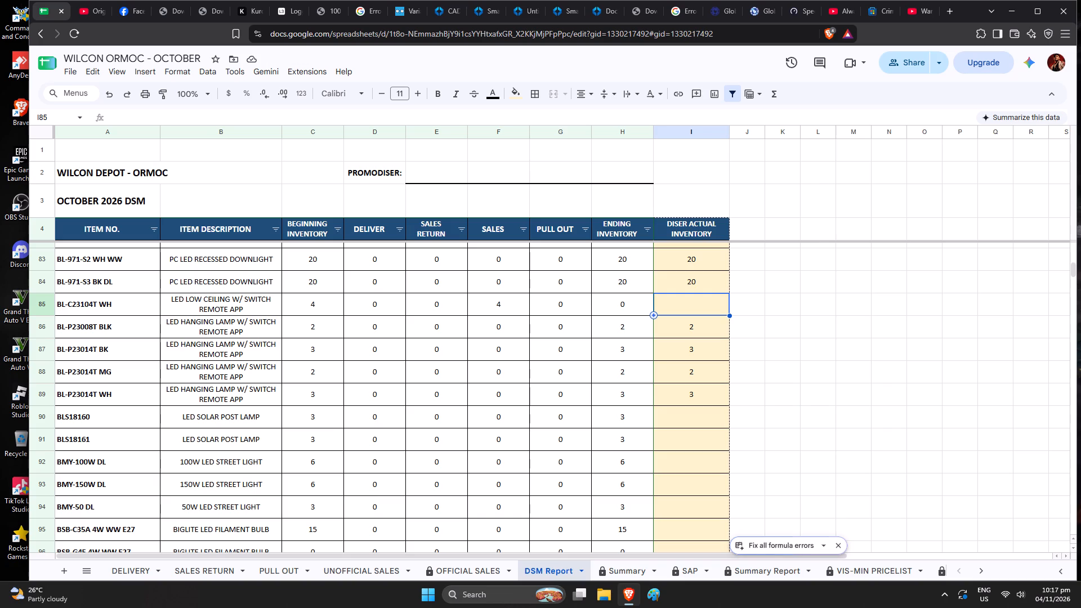
key("0")
left_click(761, 348)
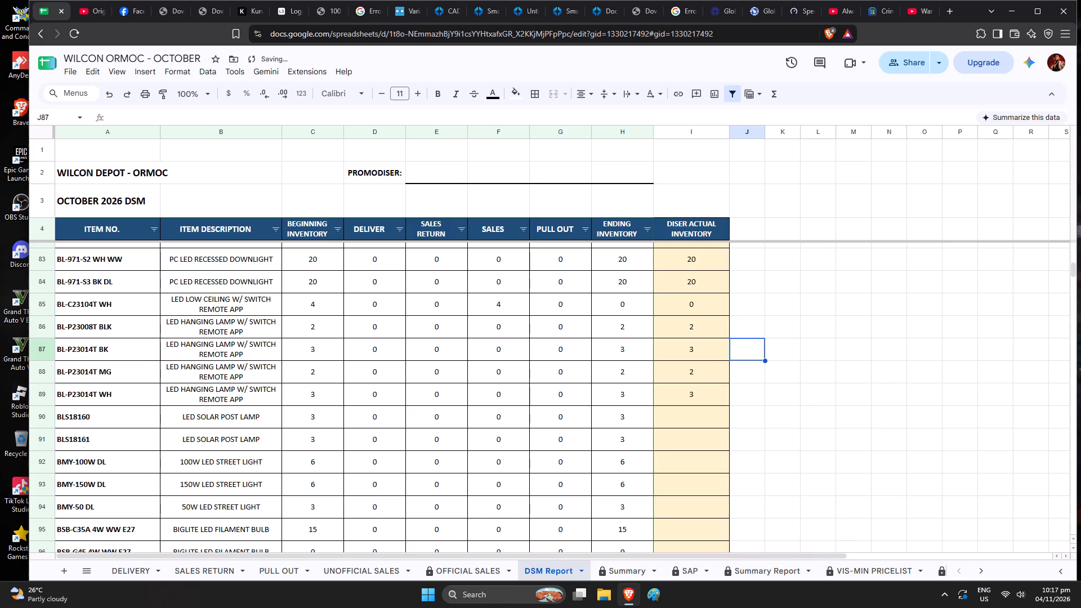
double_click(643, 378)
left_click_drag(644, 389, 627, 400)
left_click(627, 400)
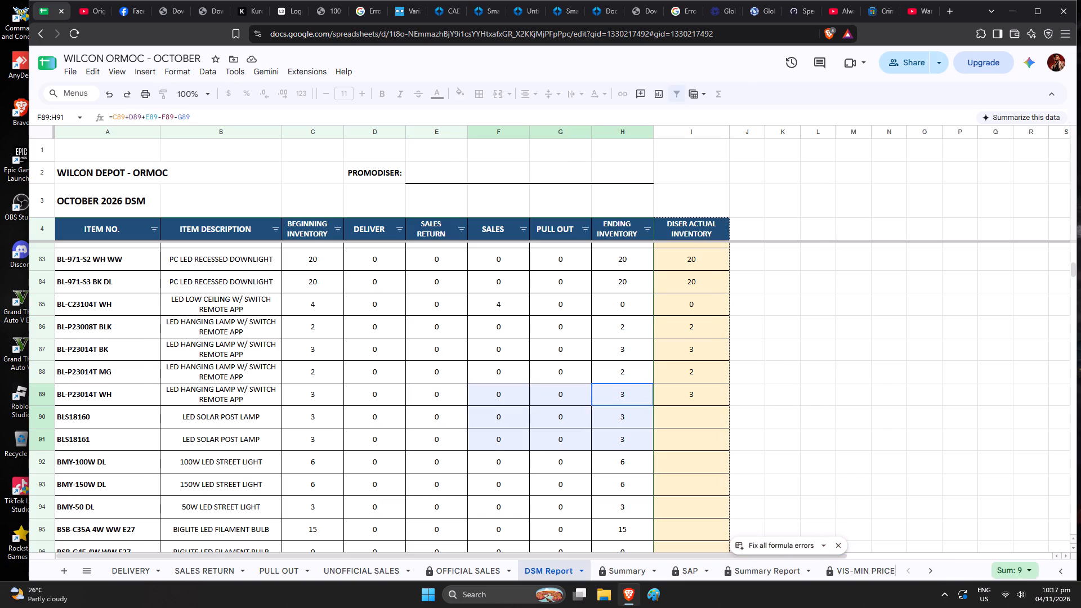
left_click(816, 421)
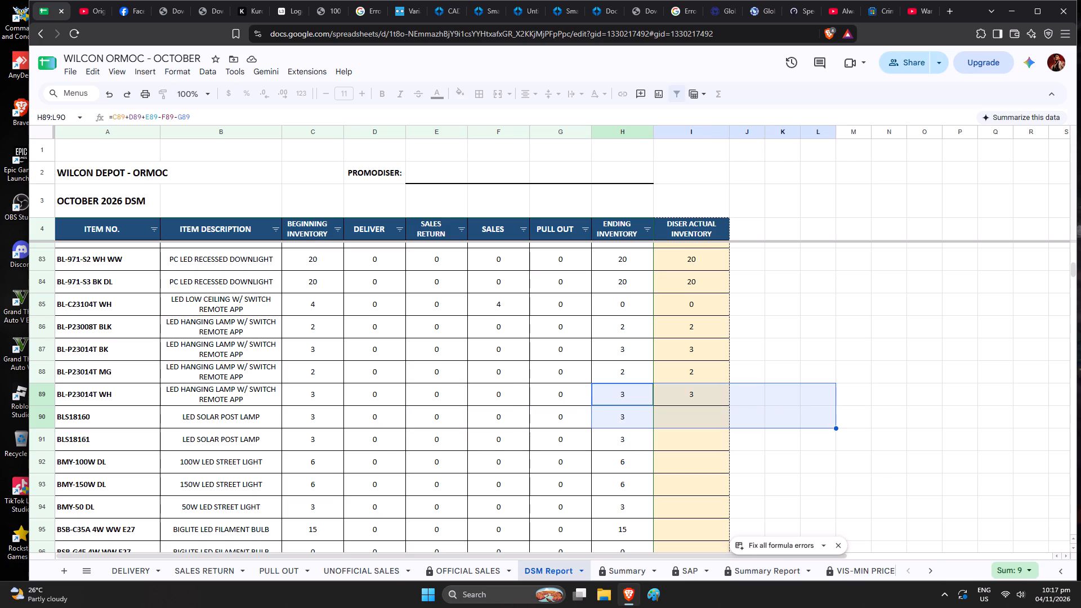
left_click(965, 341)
Enter the Diser Actual Inventory for two metal hanging lamps: 1 for 9351-6B and 2 for 9446-D5.
scroll(758, 381, "up", 3)
scroll(353, 450, "up", 8)
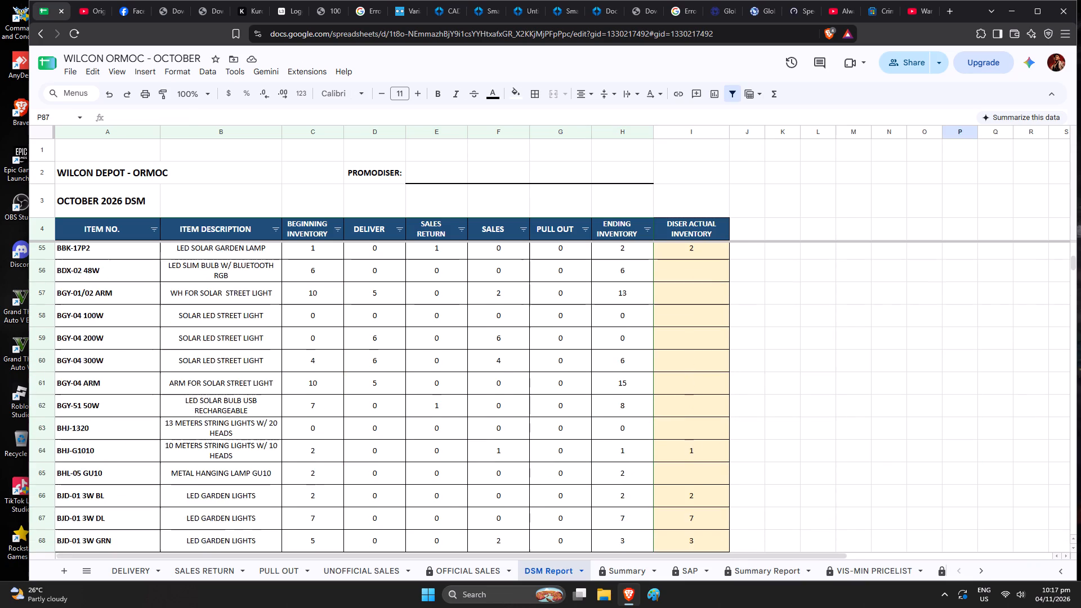
scroll(338, 435, "up", 11)
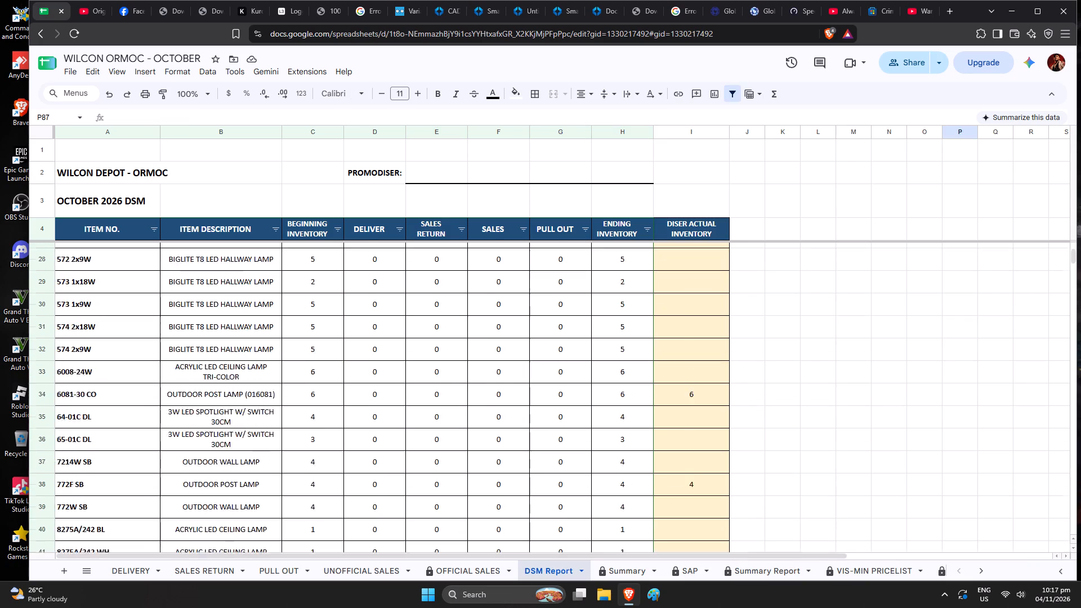
scroll(337, 452, "up", 12)
scroll(337, 451, "down", 2)
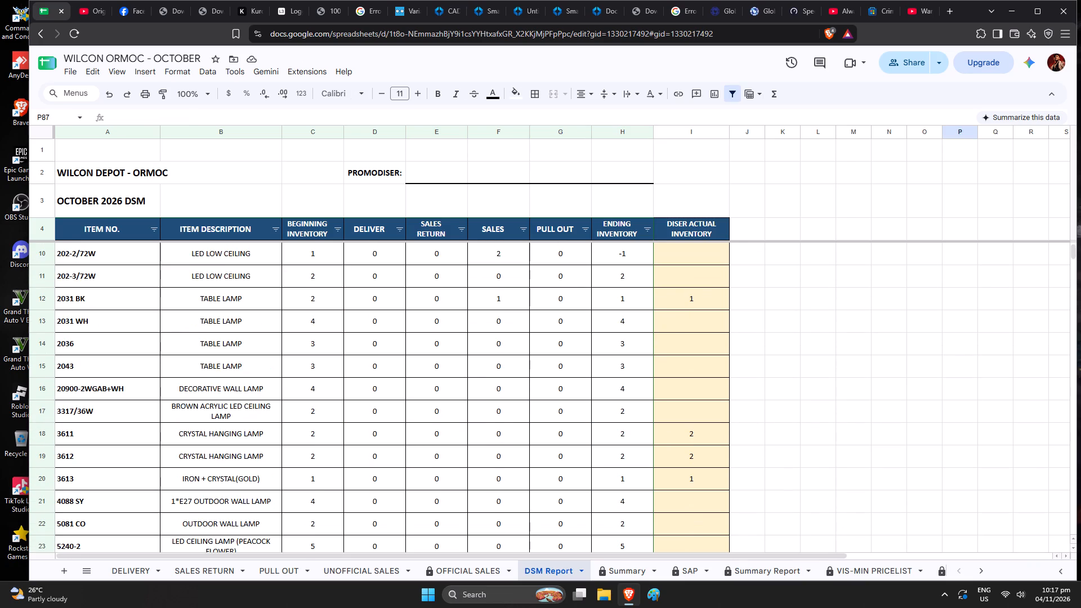
scroll(154, 466, "down", 8)
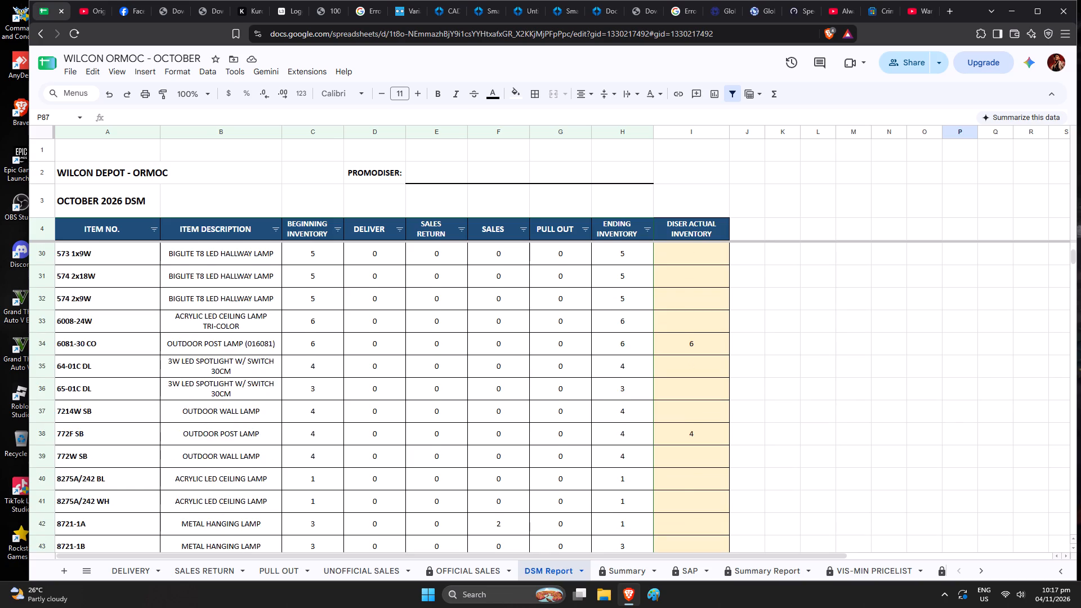
scroll(154, 466, "down", 4)
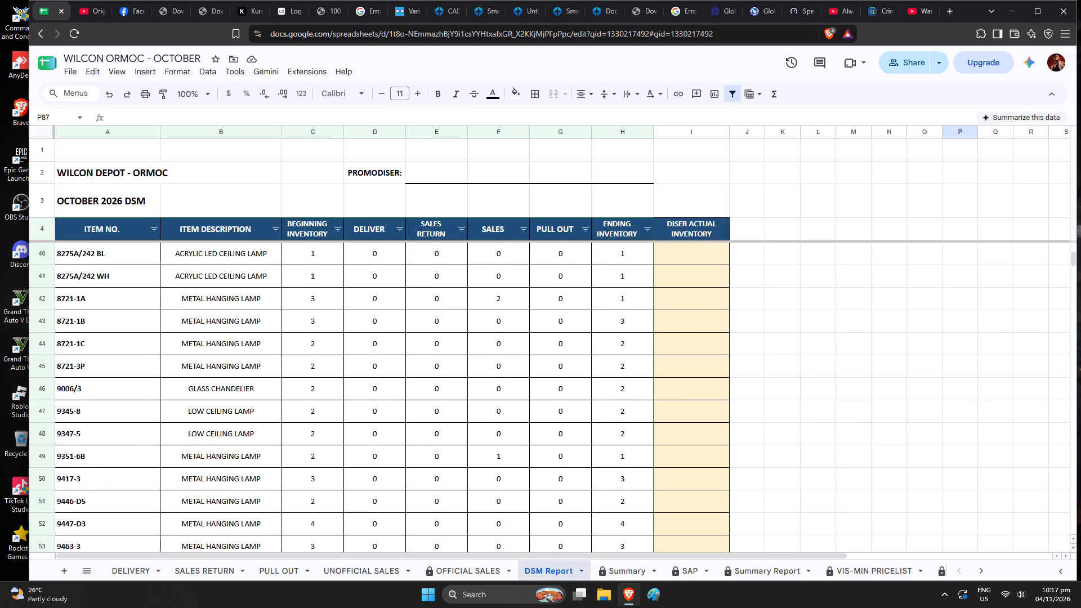
left_click(660, 457)
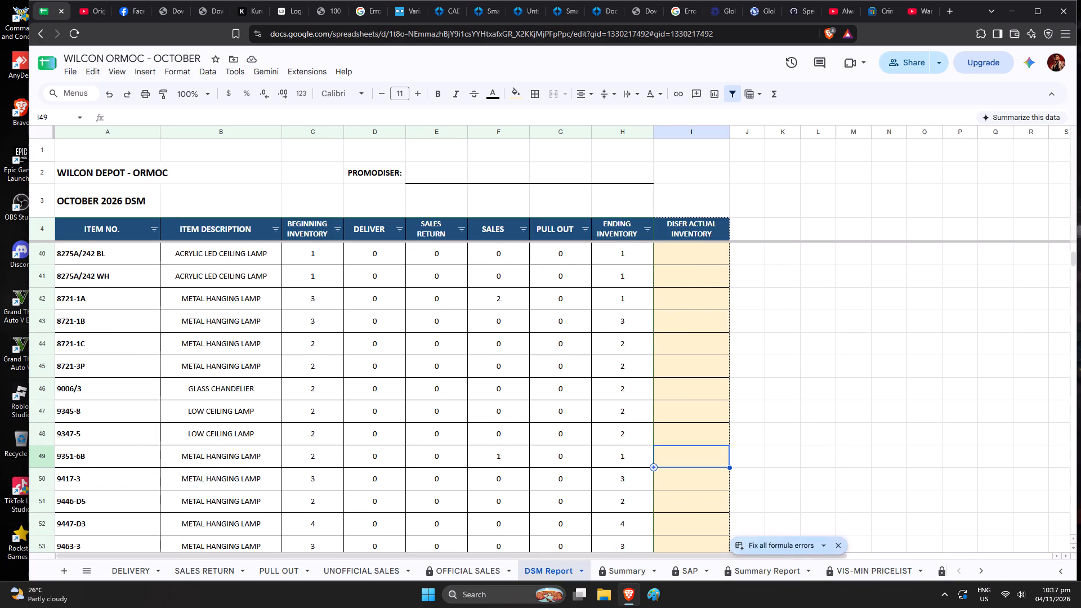
key("1")
left_click(834, 463)
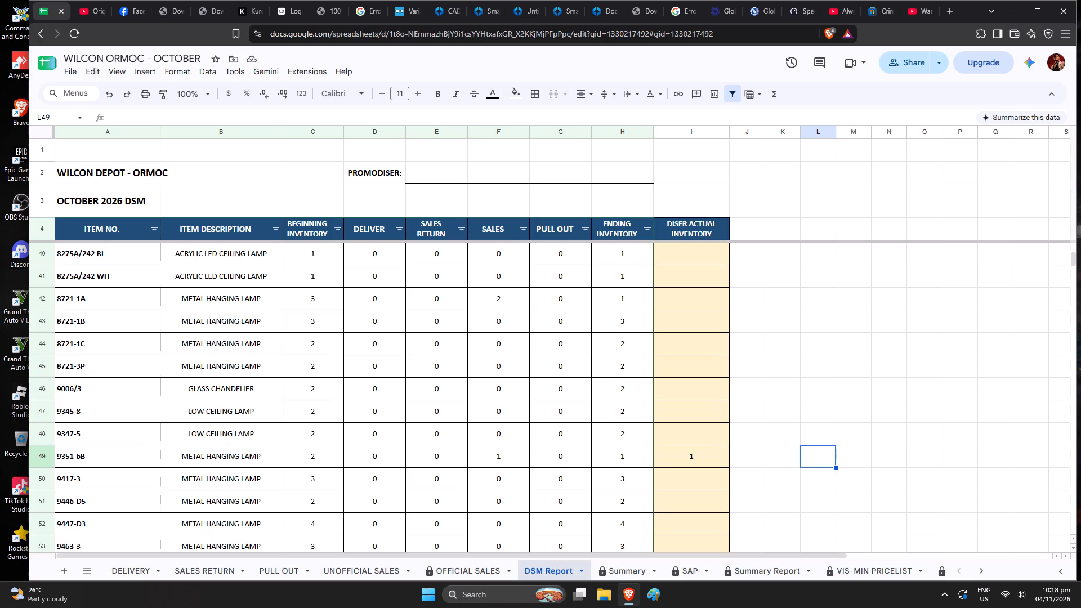
left_click(690, 503)
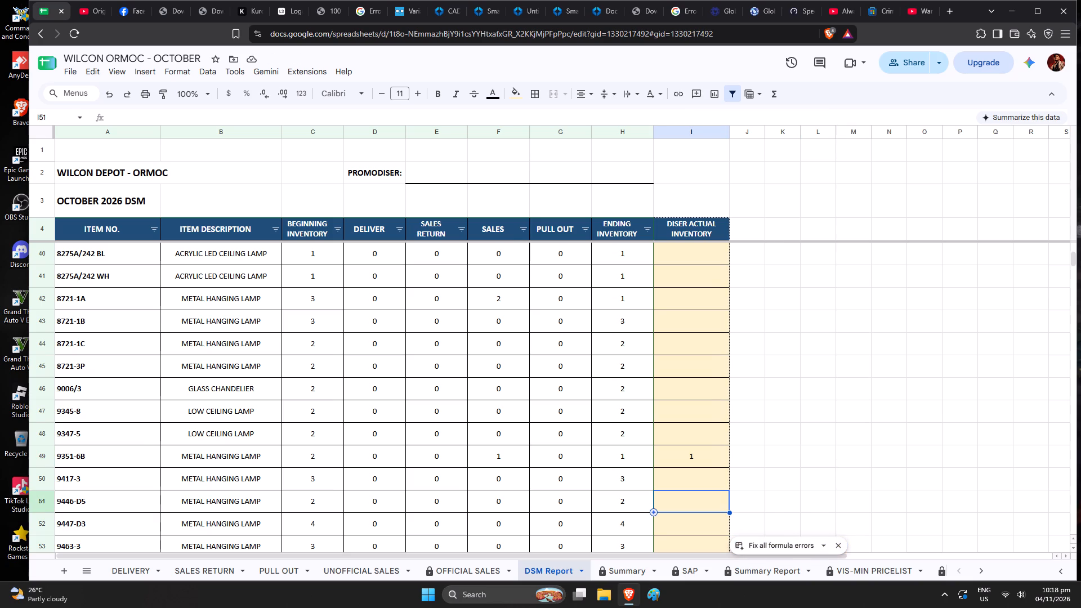
key("2")
left_click(861, 503)
Enter 2 as the Diser Actual Inventory for the 9006/3 glass chandelier and 3 for the 9417-3 metal hanging lamp.
scroll(354, 511, "down", 1)
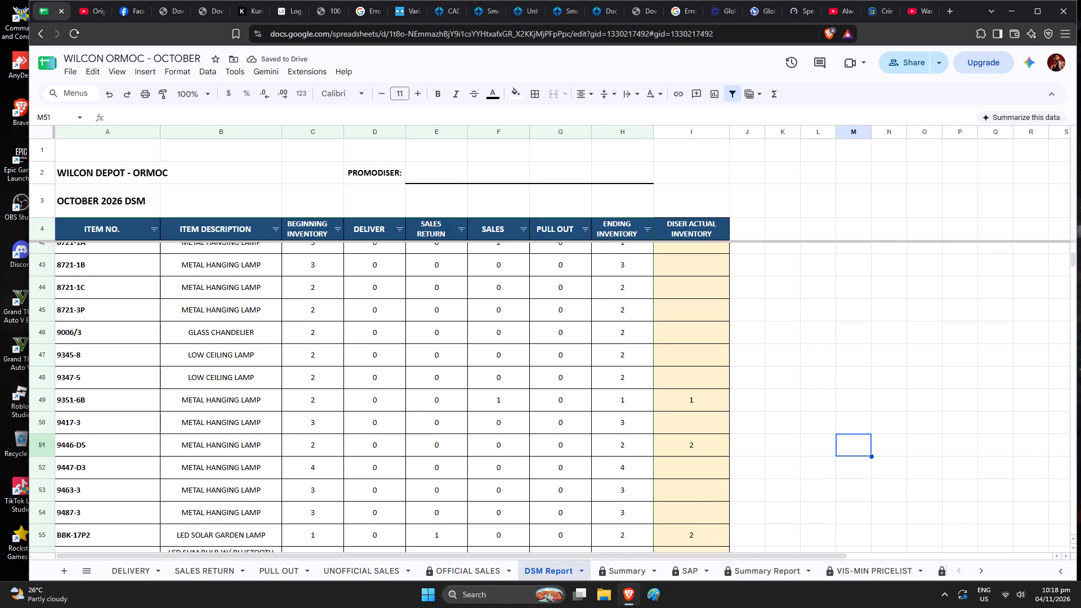
left_click(687, 328)
key("2")
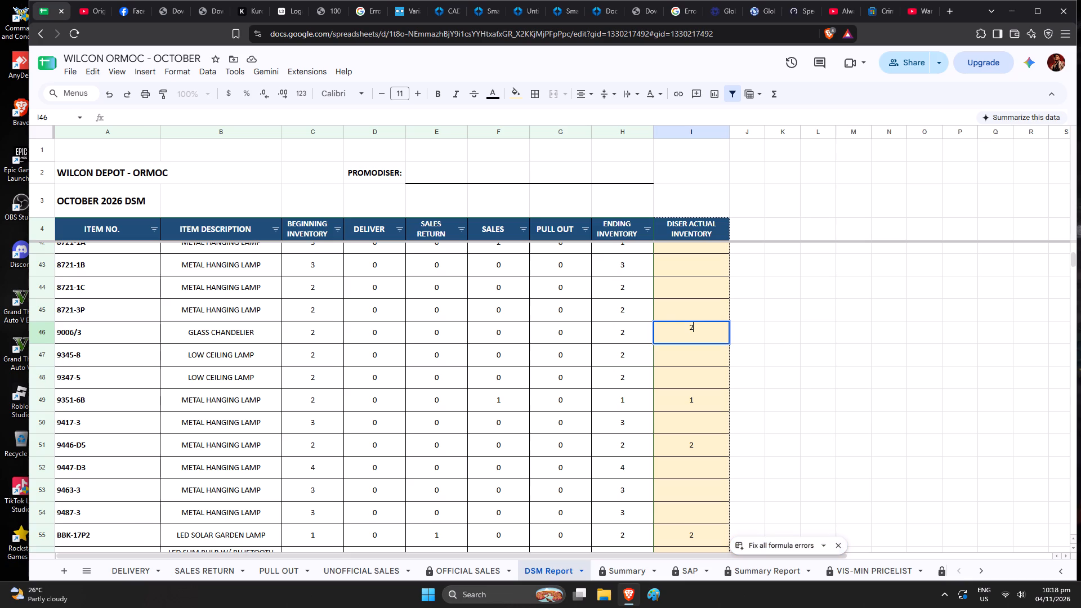
left_click(832, 365)
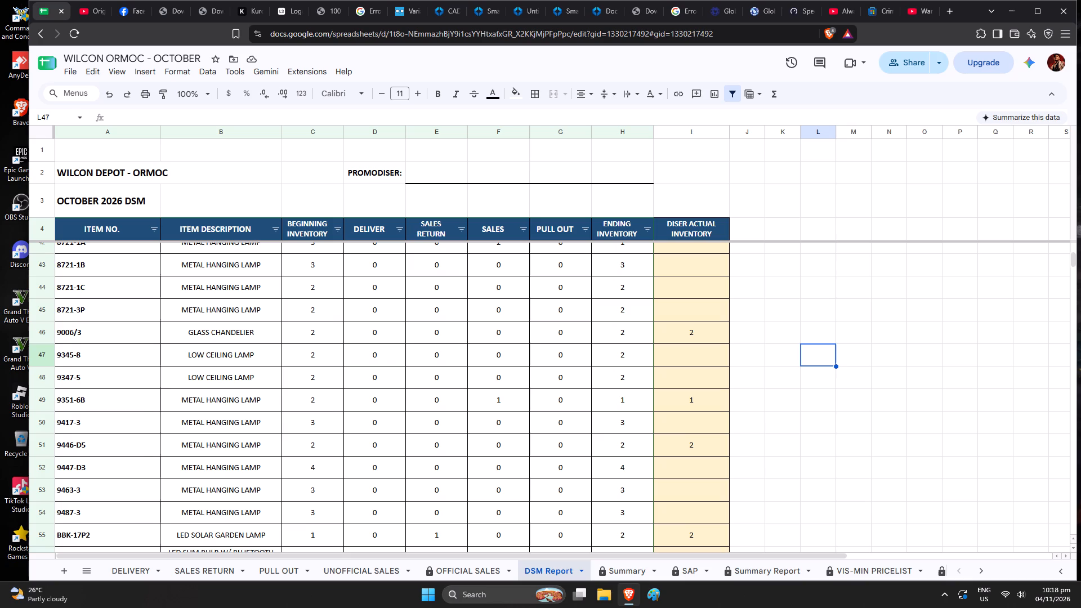
left_click(682, 426)
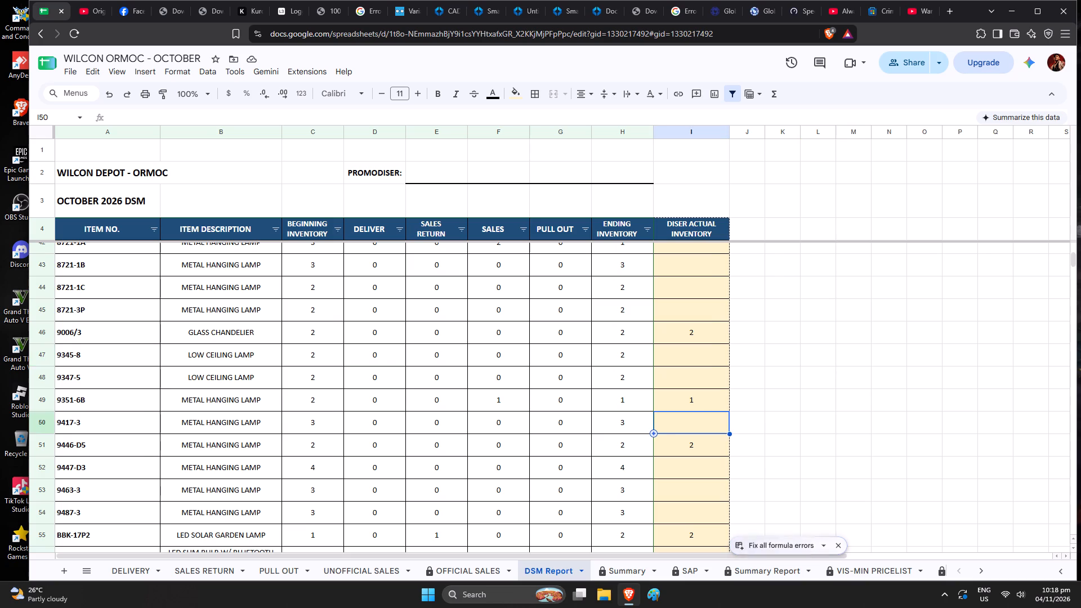
key("3")
left_click(770, 432)
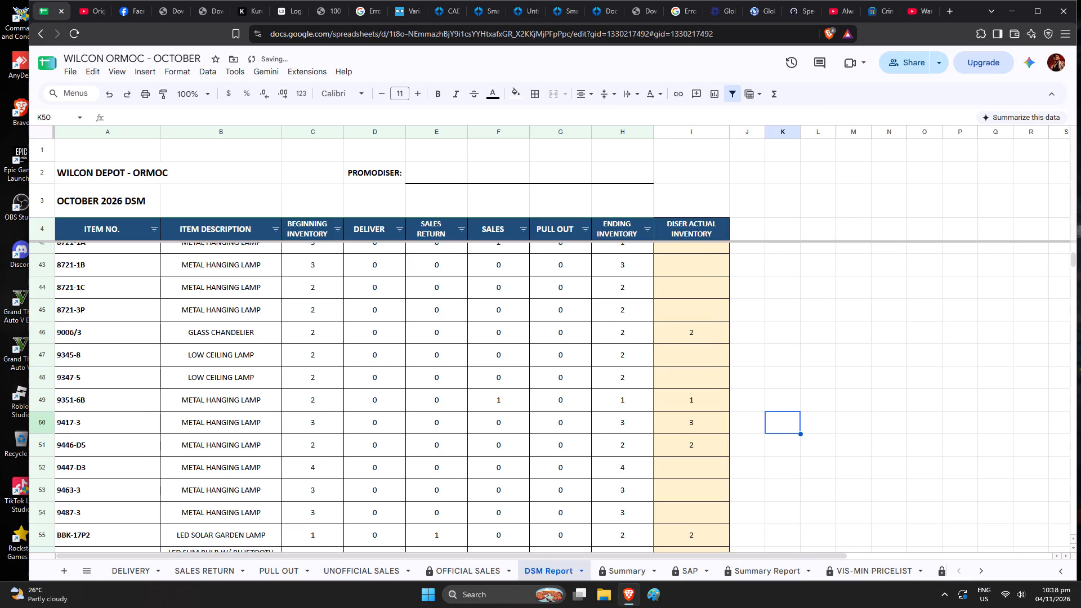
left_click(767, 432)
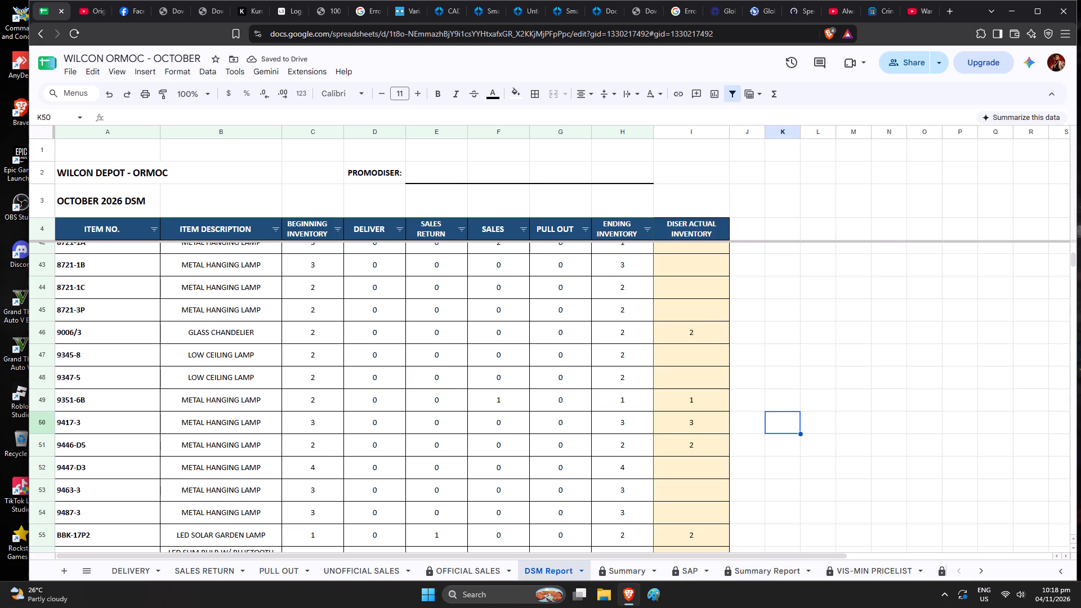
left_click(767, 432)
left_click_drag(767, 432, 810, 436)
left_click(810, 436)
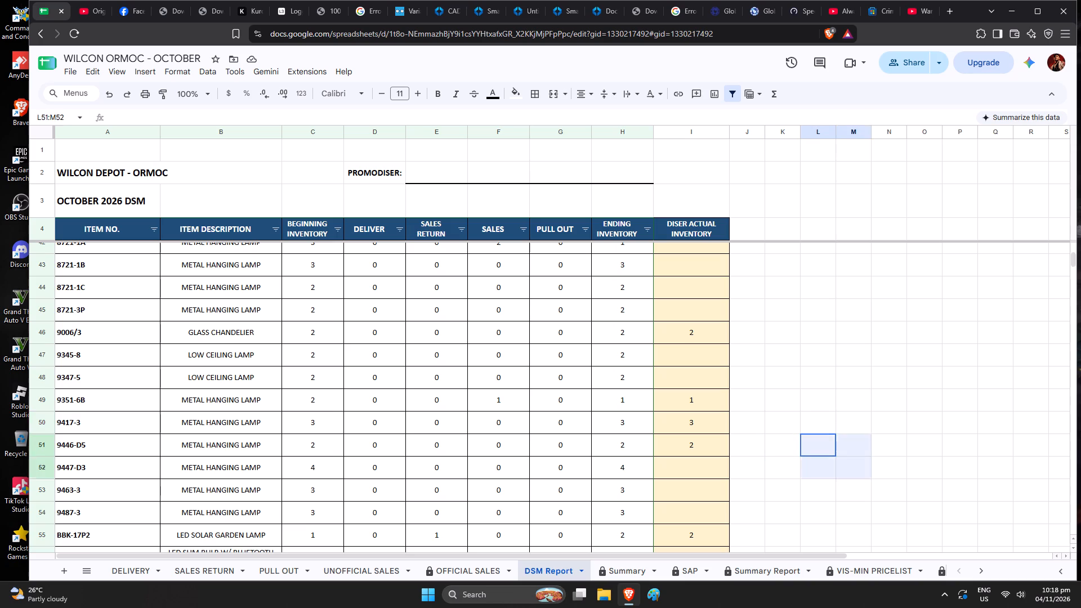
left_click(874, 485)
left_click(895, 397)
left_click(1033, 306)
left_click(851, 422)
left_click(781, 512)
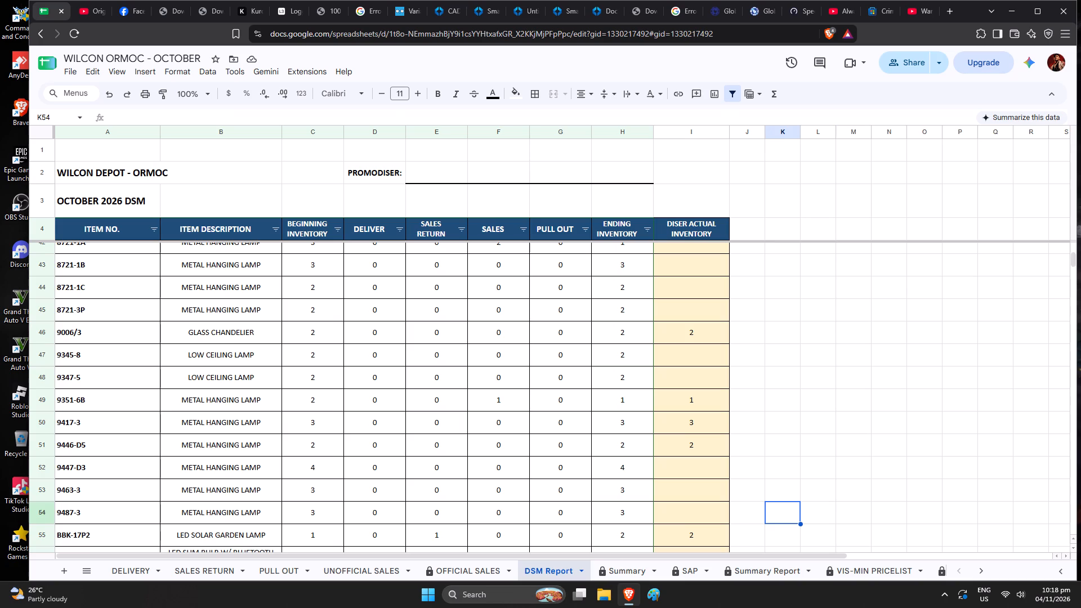
Enter 3 as the Diser Actual Inventory for the 9463-3 metal hanging lamp.
left_click(692, 490)
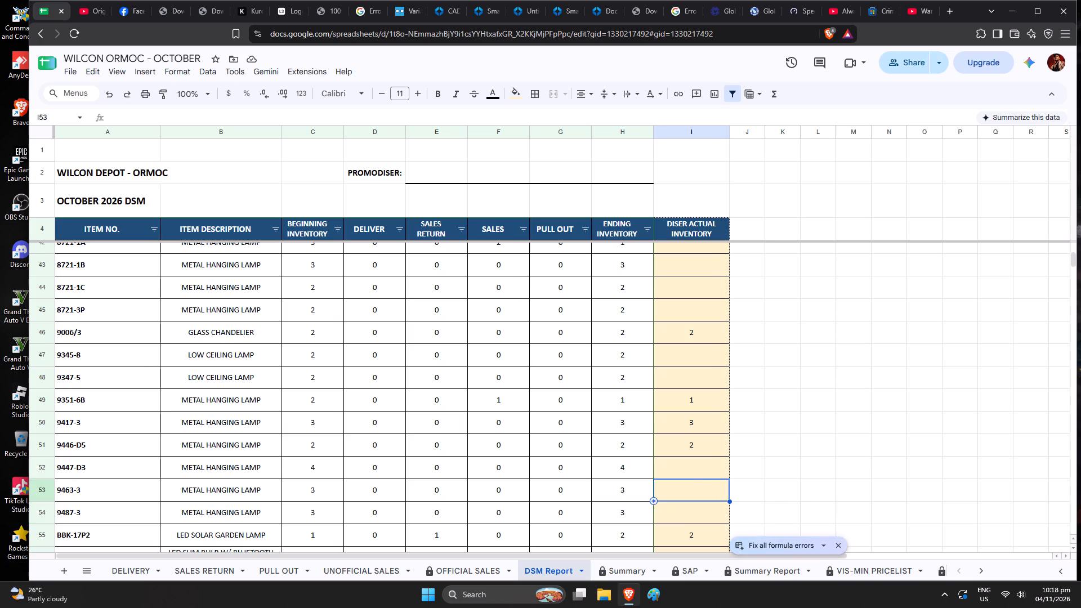
key("3")
left_click(686, 507)
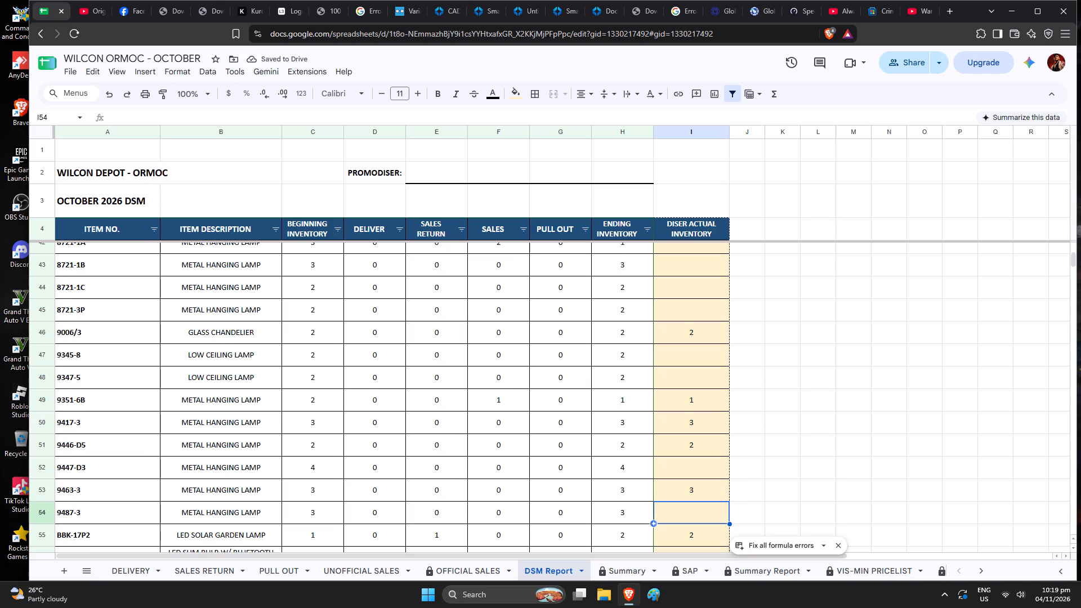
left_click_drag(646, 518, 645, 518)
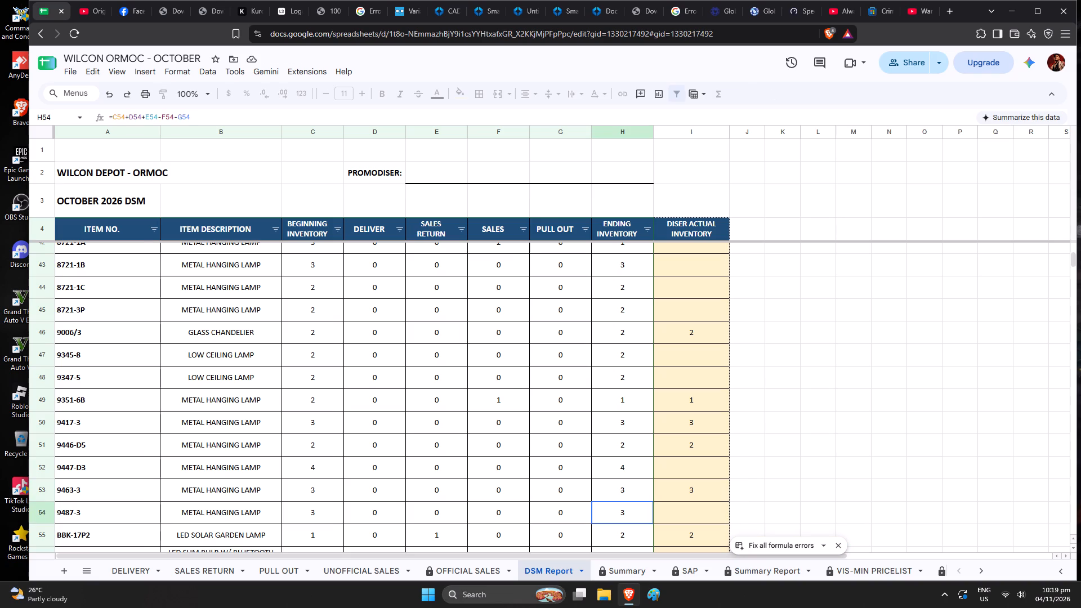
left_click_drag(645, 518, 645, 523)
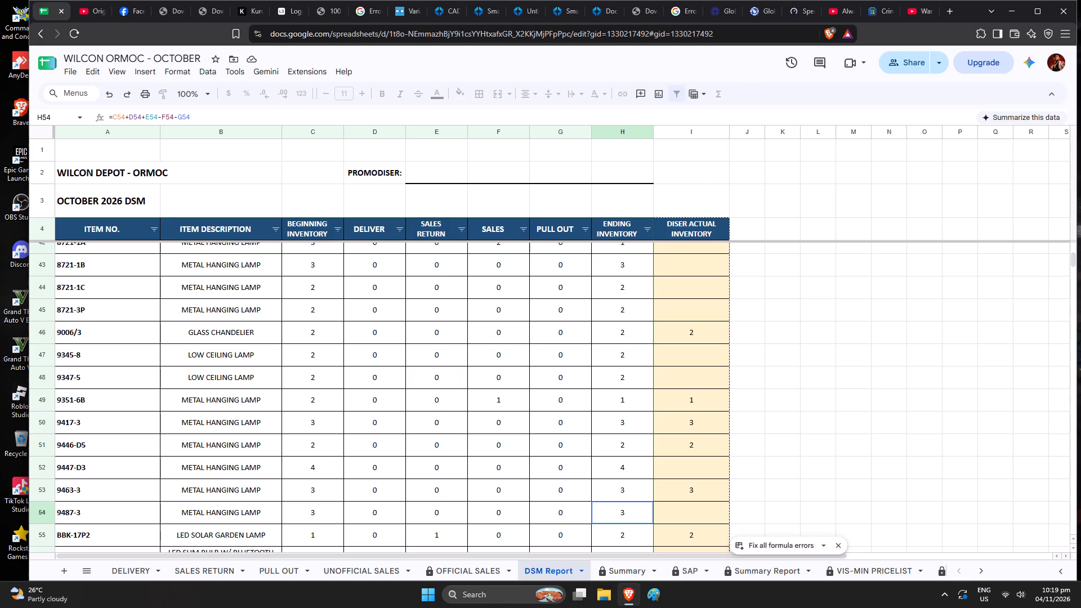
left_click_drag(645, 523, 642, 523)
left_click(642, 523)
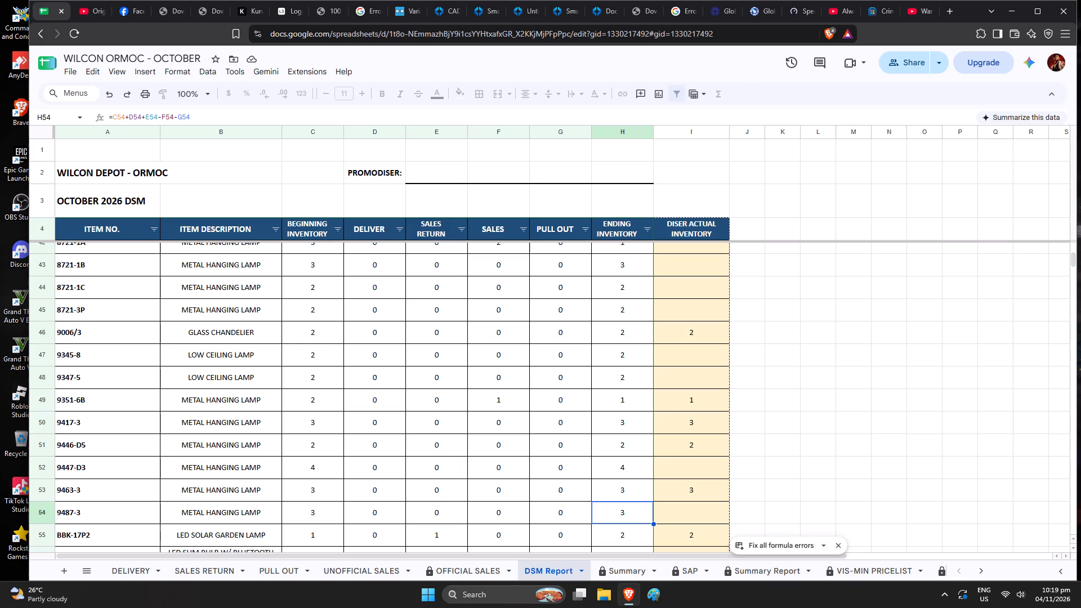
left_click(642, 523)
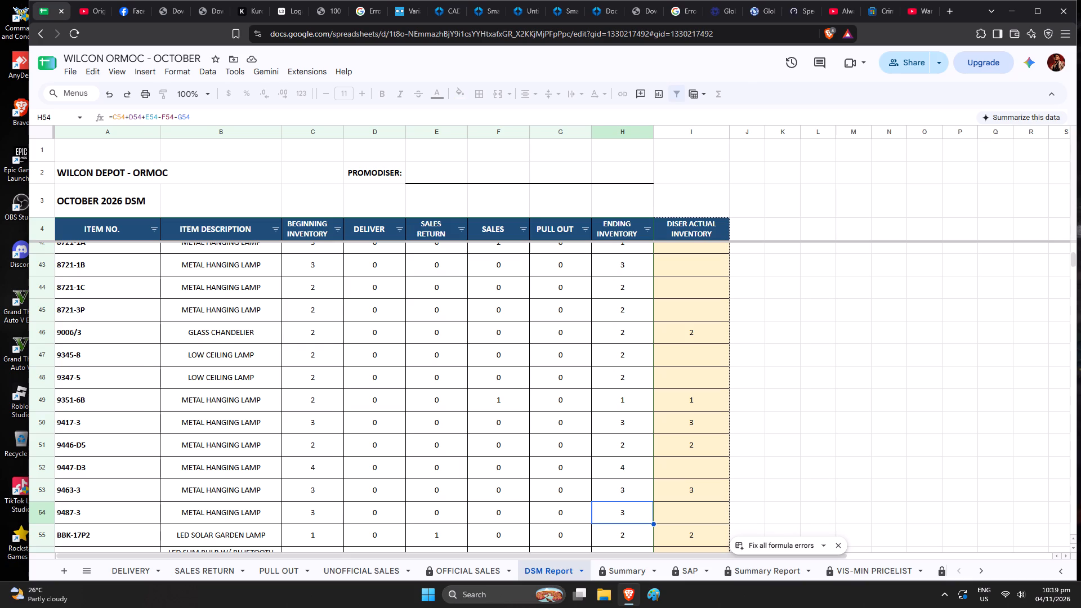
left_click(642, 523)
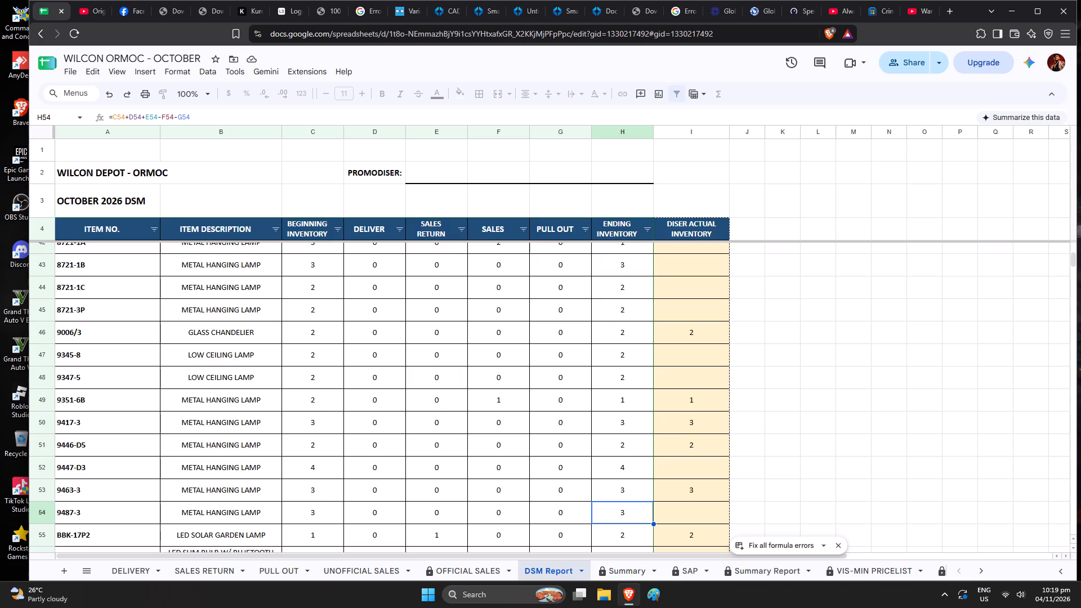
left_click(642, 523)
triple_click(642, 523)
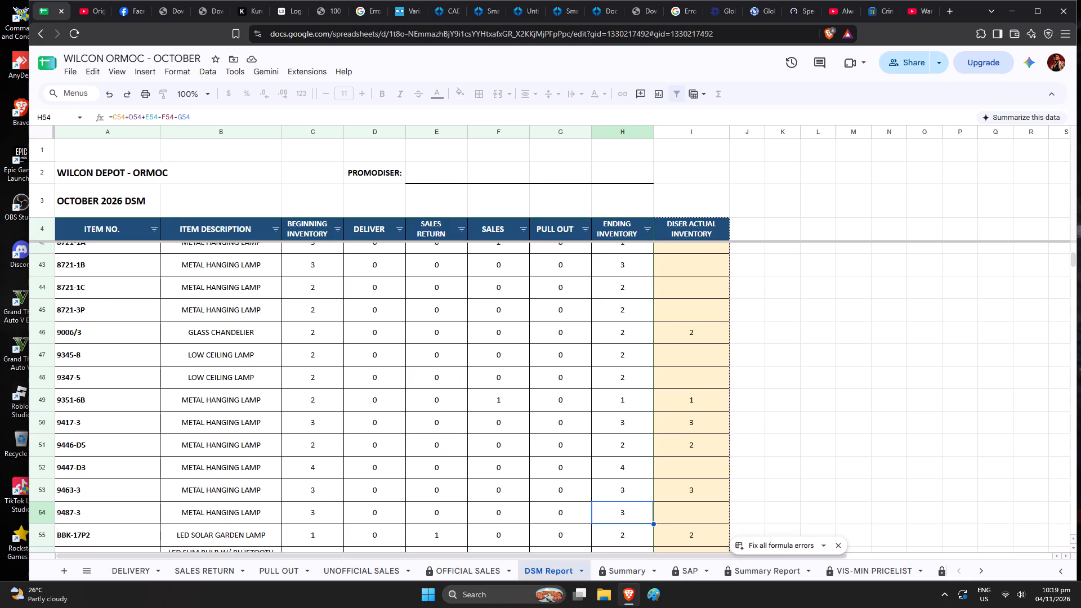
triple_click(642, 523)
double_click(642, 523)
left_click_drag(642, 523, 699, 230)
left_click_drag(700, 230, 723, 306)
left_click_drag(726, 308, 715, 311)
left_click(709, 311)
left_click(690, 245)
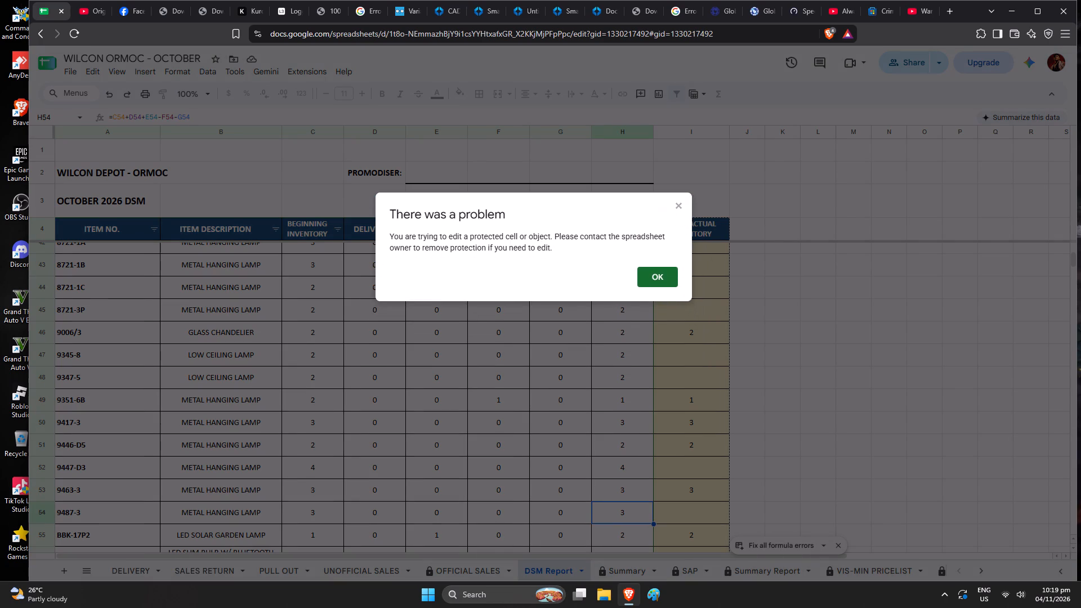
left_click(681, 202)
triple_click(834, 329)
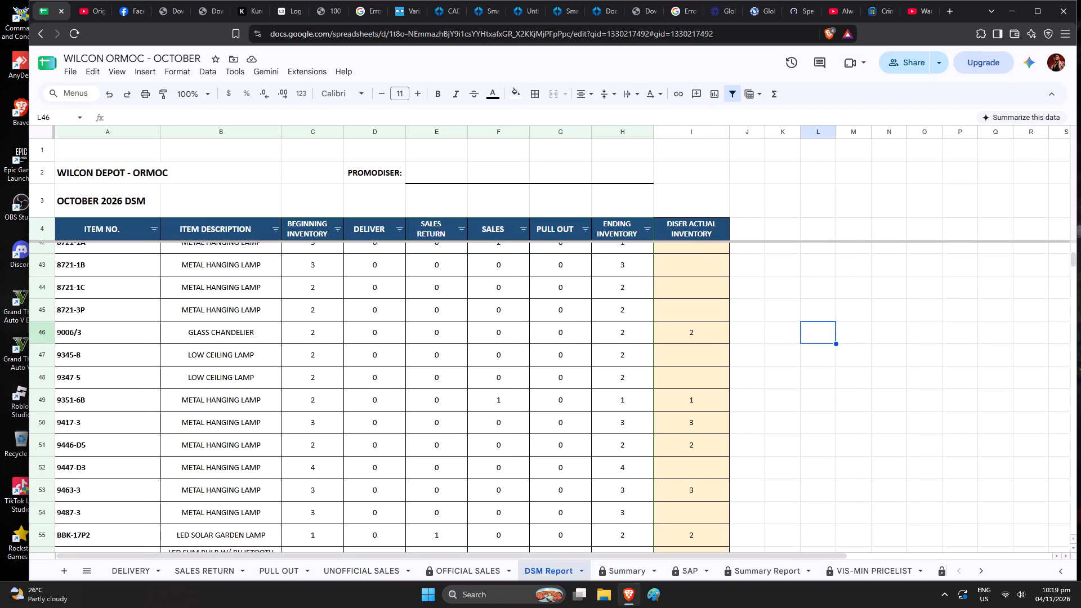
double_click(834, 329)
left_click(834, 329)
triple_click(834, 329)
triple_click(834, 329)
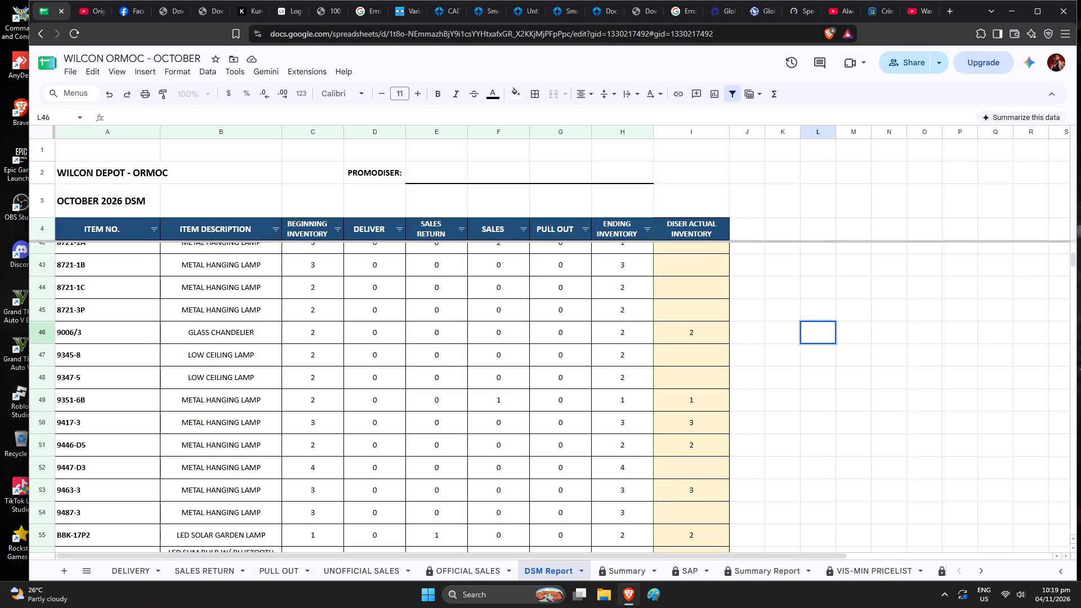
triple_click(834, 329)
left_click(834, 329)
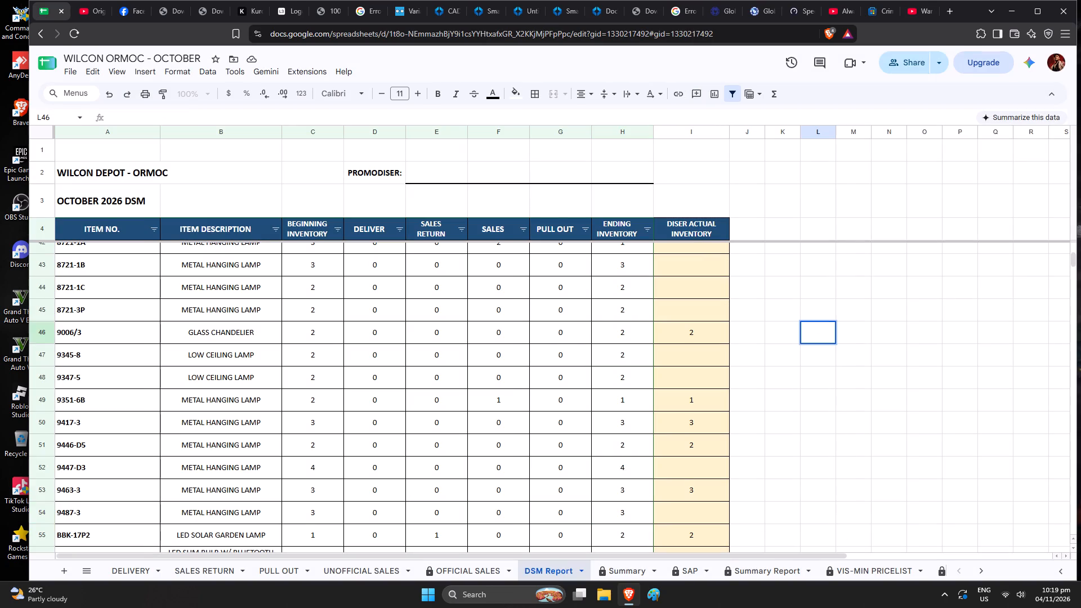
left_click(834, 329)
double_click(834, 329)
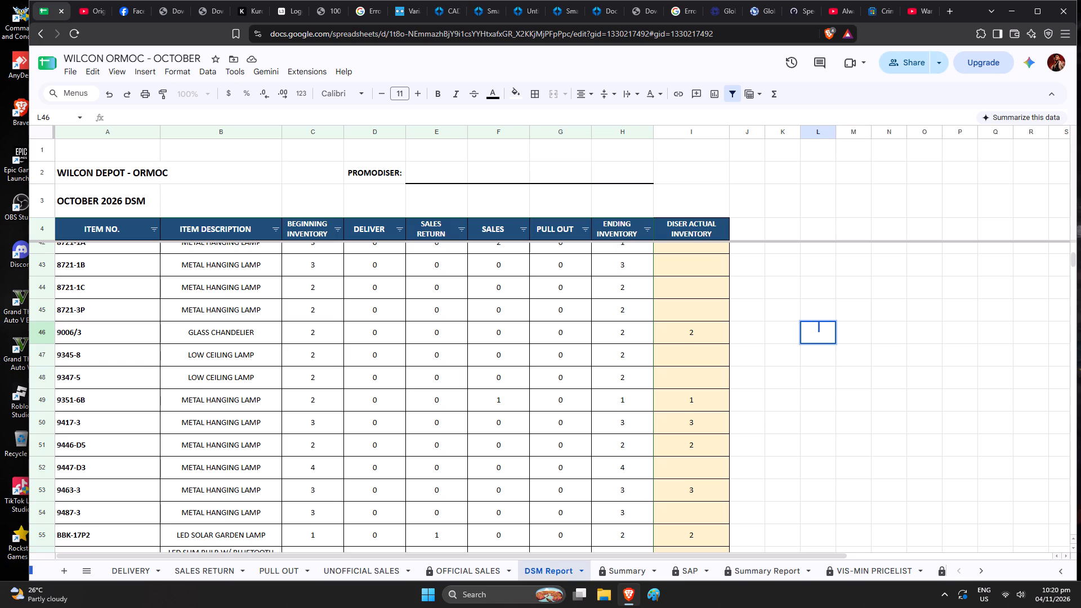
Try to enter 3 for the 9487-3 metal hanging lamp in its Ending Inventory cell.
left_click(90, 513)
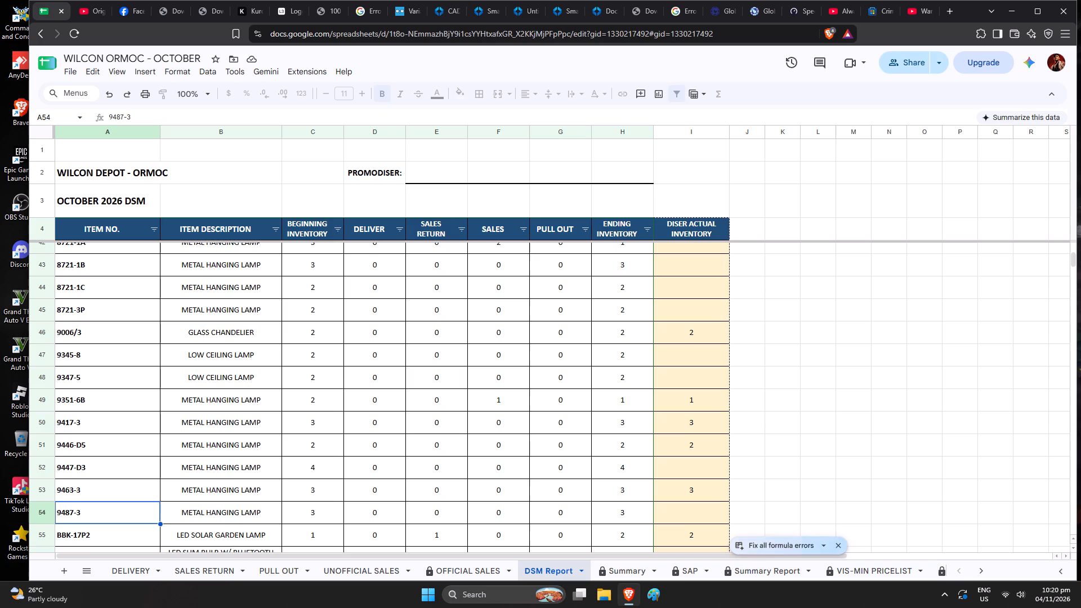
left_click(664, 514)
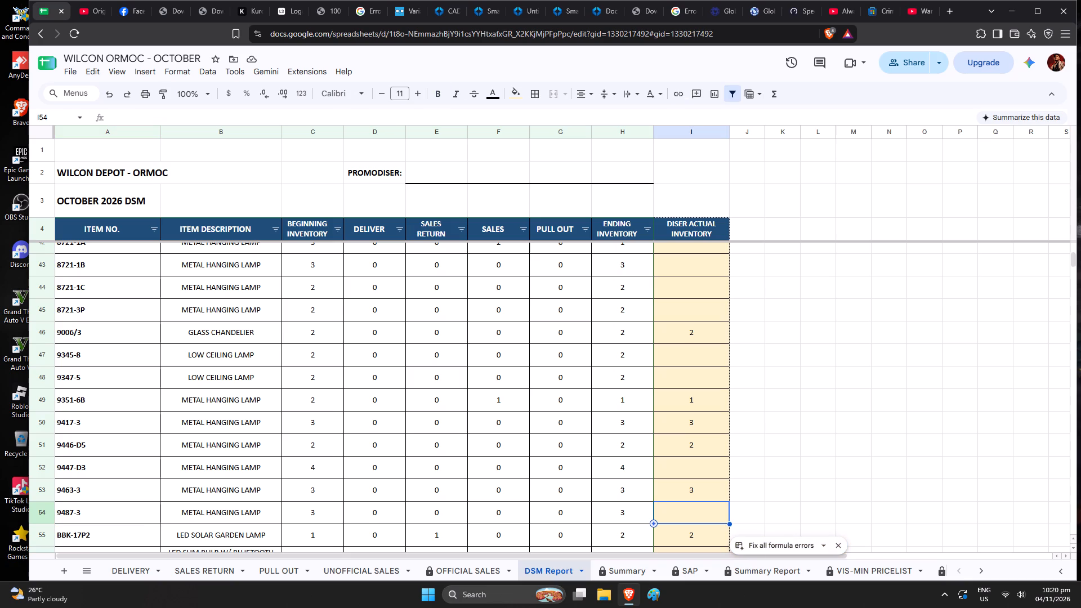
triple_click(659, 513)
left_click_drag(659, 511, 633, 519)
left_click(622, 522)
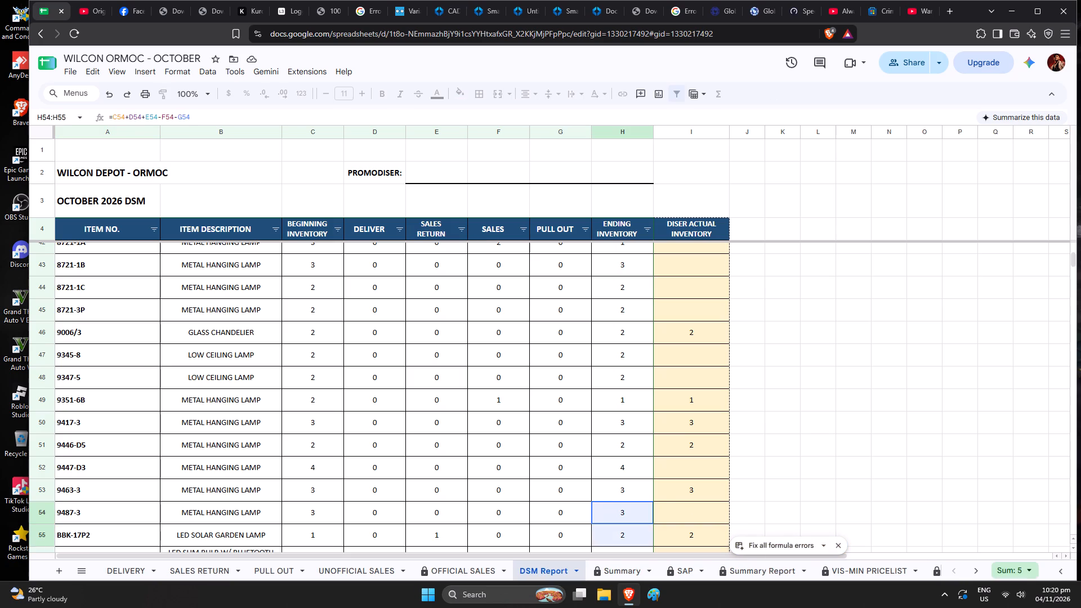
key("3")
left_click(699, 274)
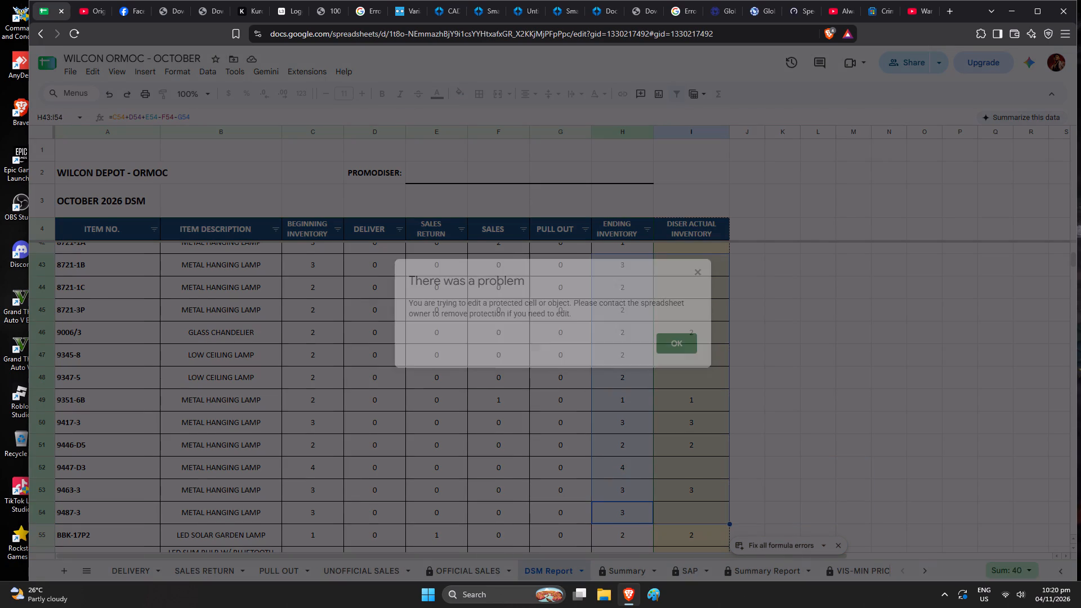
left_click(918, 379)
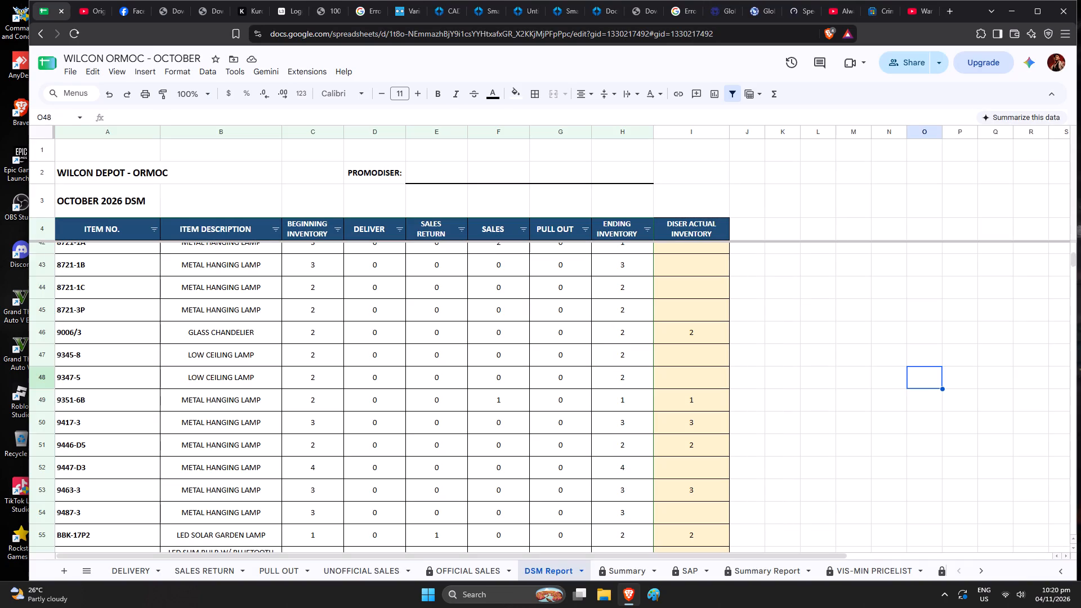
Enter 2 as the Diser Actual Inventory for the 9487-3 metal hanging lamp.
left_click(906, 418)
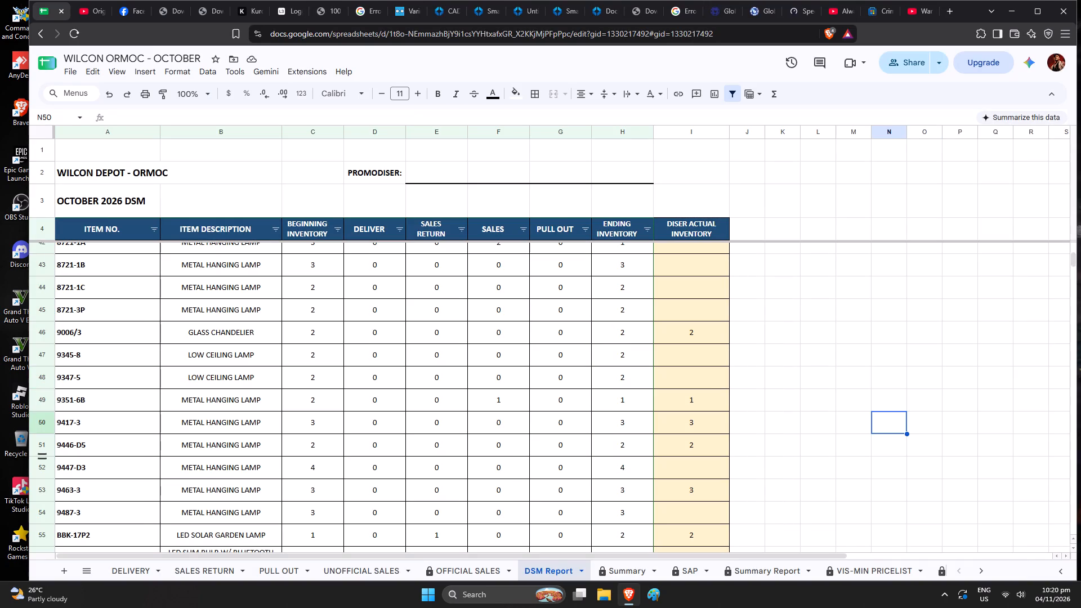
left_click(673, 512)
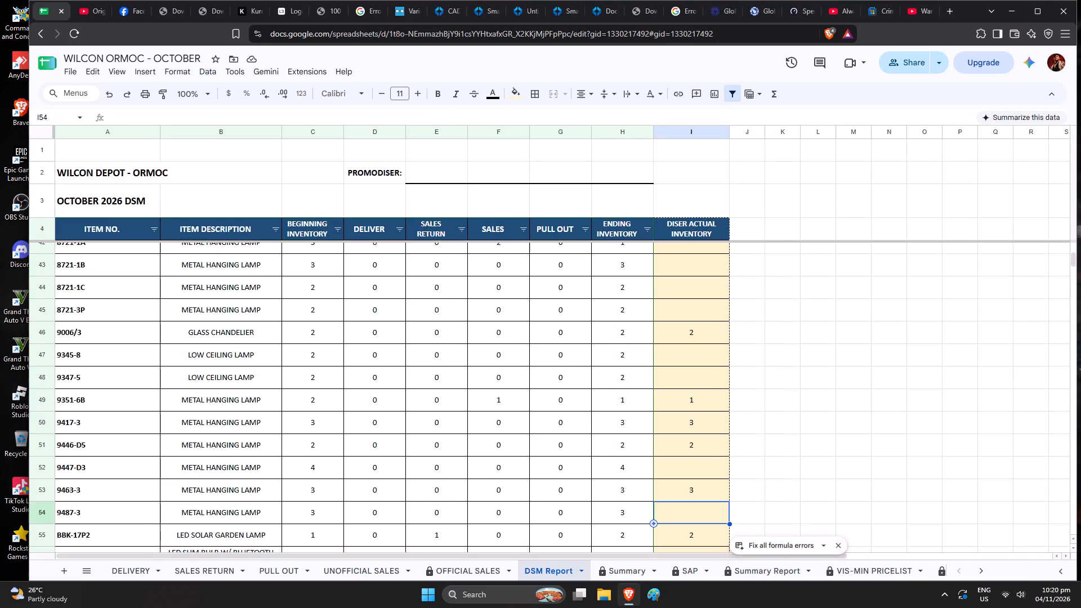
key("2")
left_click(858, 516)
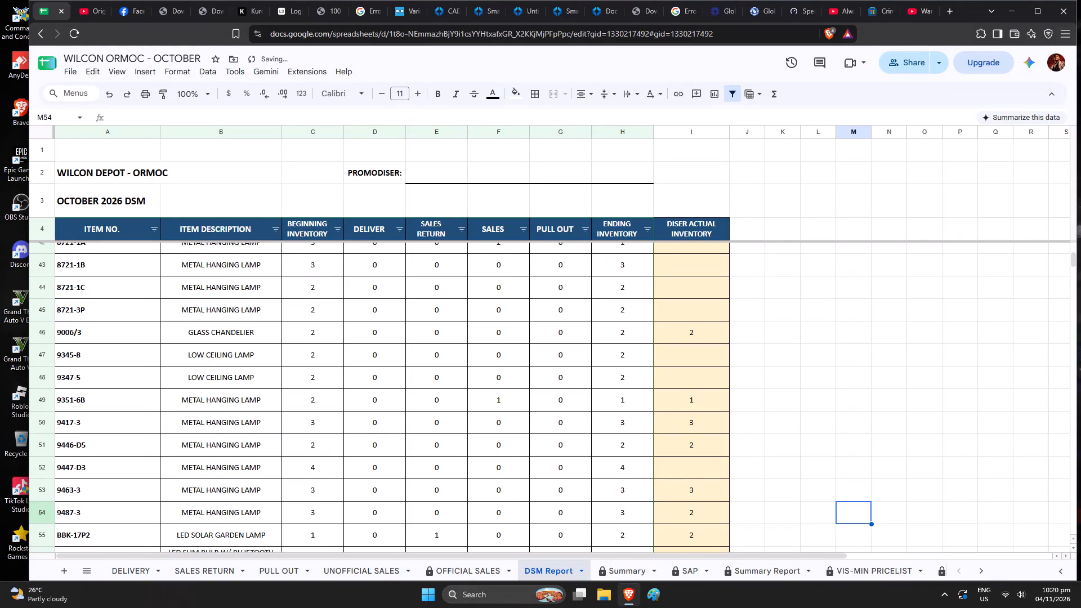
Set the Diser Actual Inventory of the 9487-3 metal hanging lamp to 3.
left_click(708, 508)
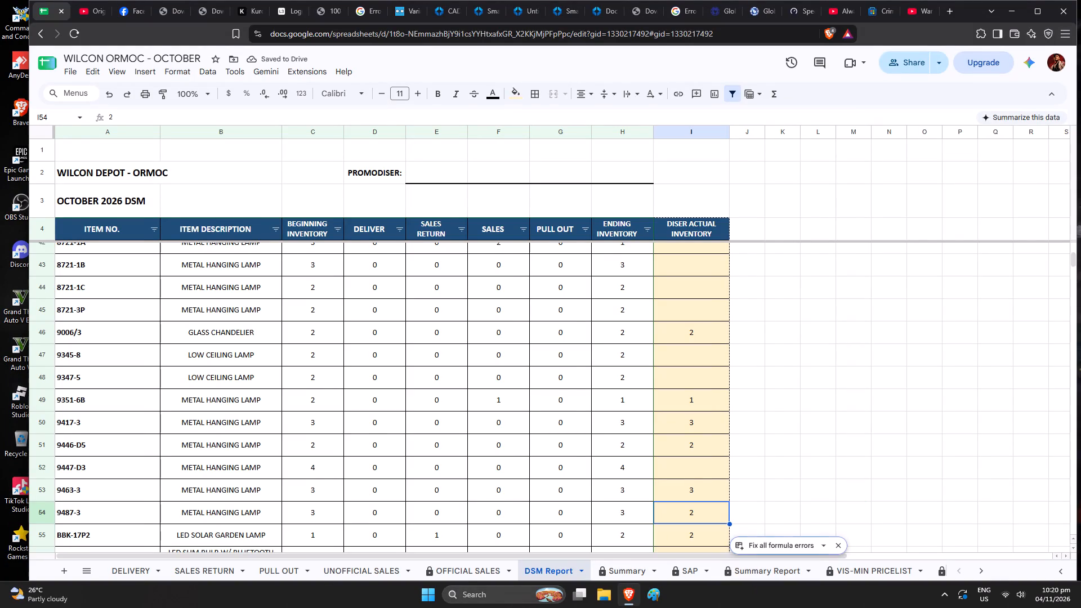
key("BackSpace")
key("3")
left_click(831, 515)
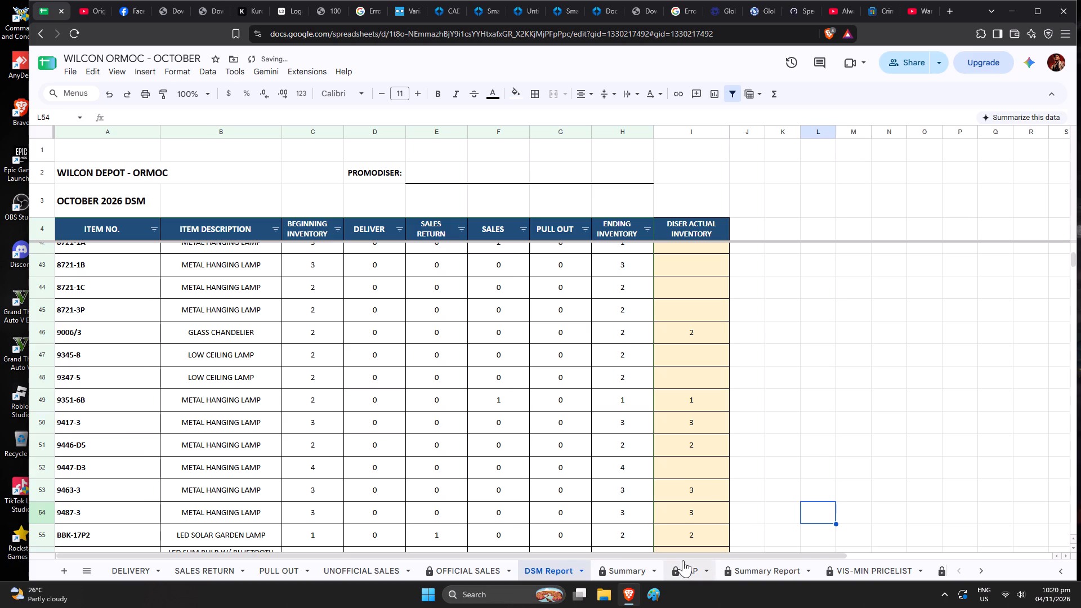
Select the Diser Actual Inventory cell for the 9447-D3 metal hanging lamp.
left_click(681, 469)
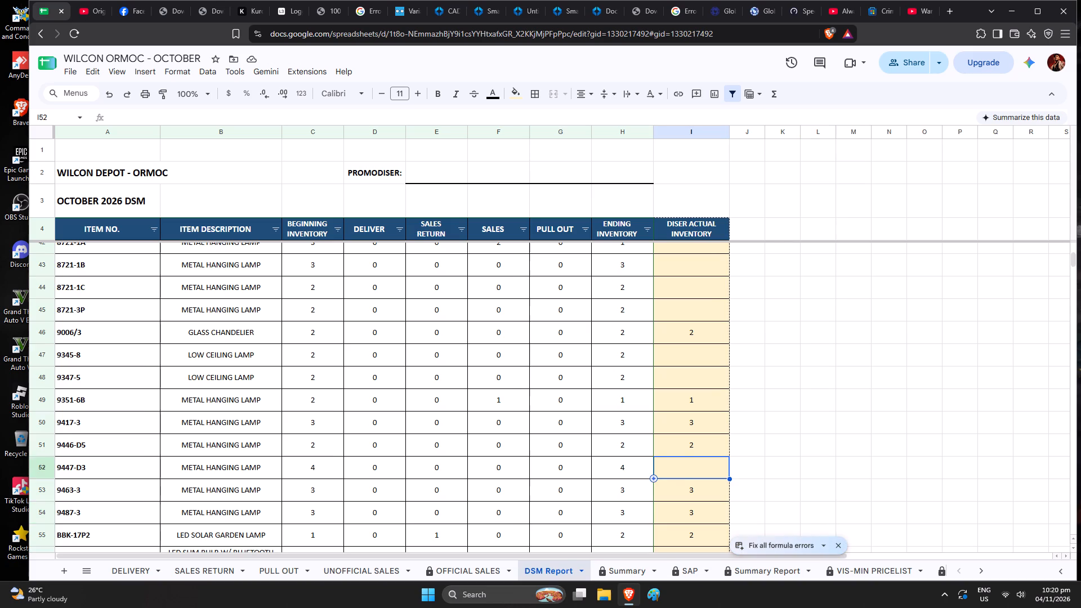
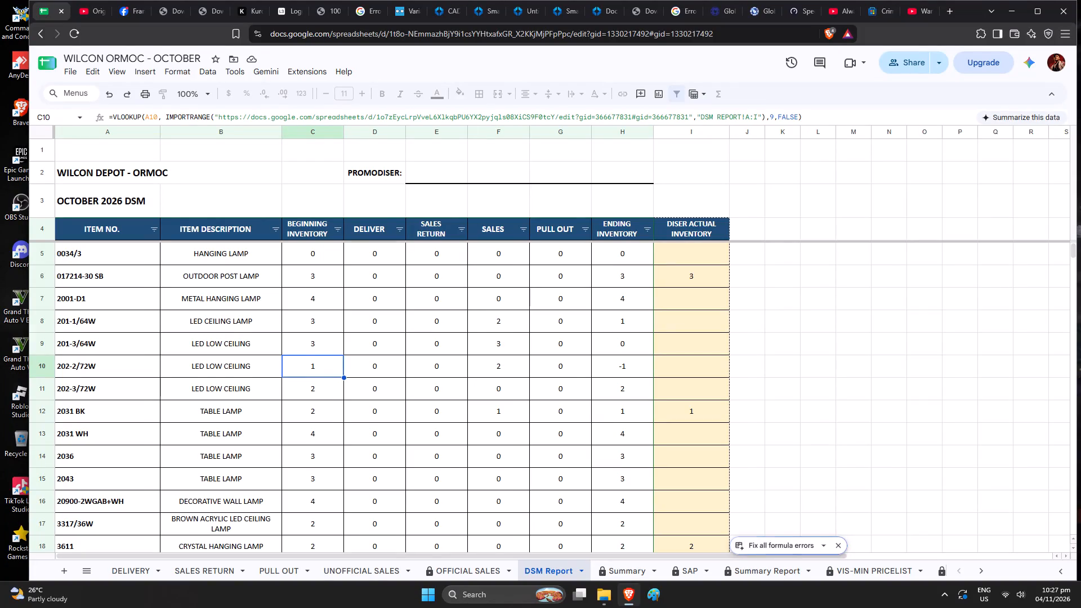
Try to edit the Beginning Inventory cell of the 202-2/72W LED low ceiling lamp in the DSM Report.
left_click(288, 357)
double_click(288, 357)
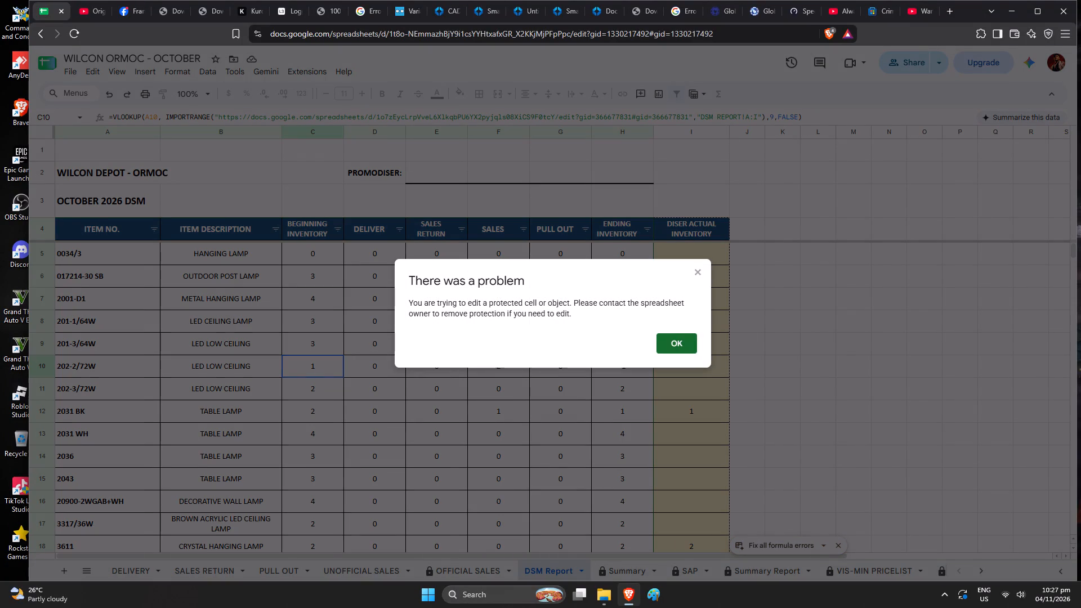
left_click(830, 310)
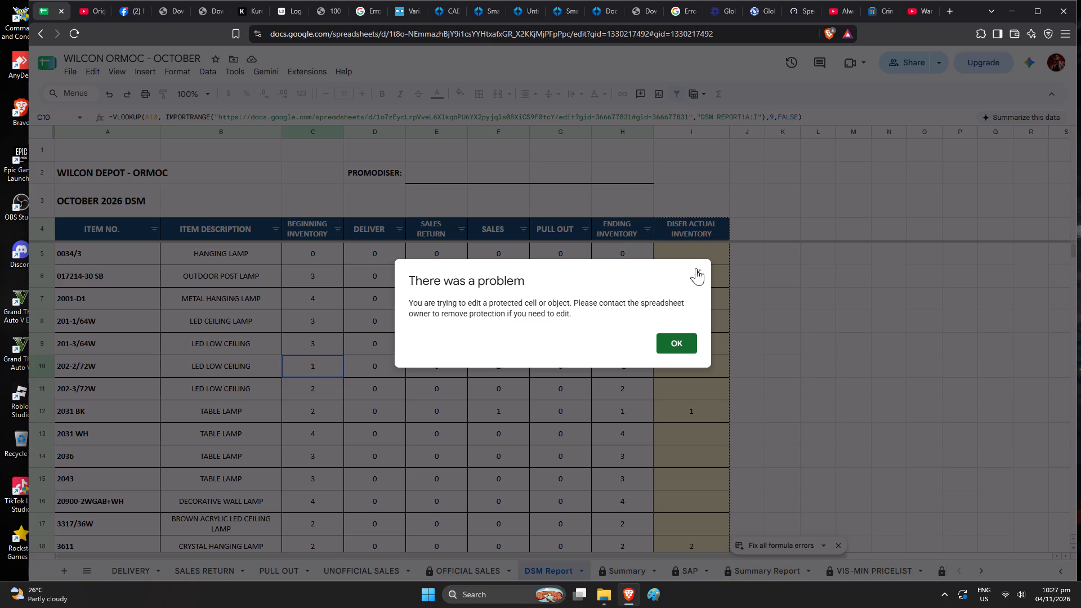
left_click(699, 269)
Minimize the browser window to reach the desktop and launch the Loggy3 application.
left_click(1011, 8)
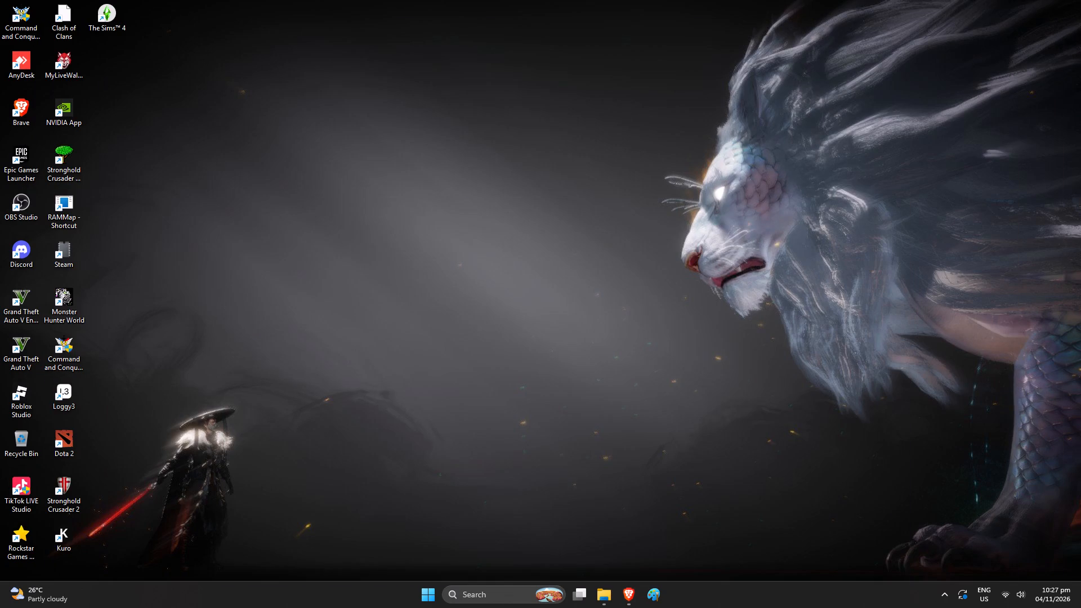
right_click_drag(378, 246, 369, 254)
left_click(434, 290)
double_click(71, 393)
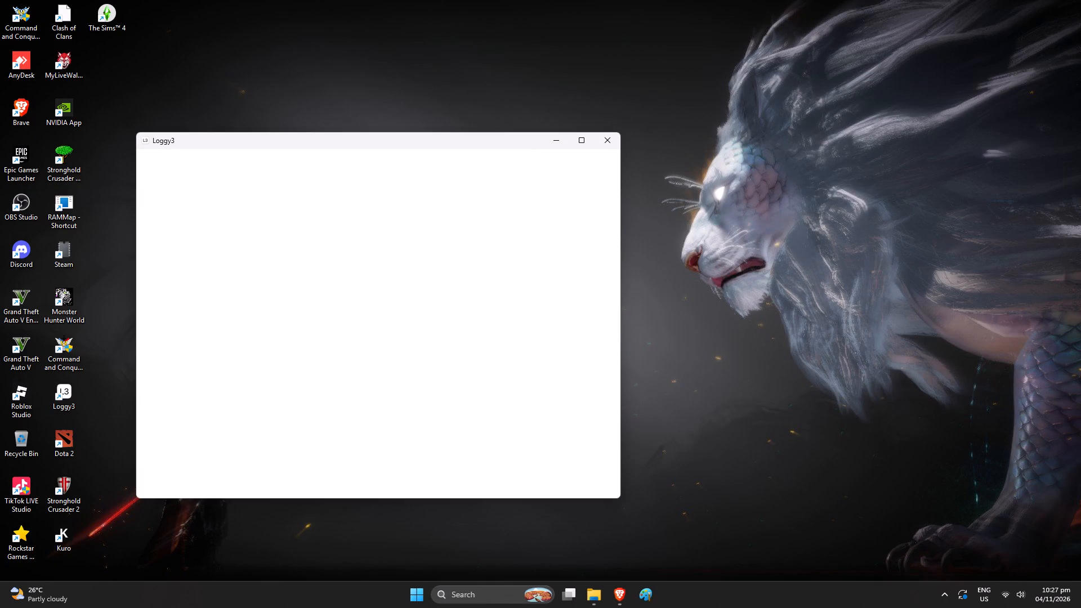